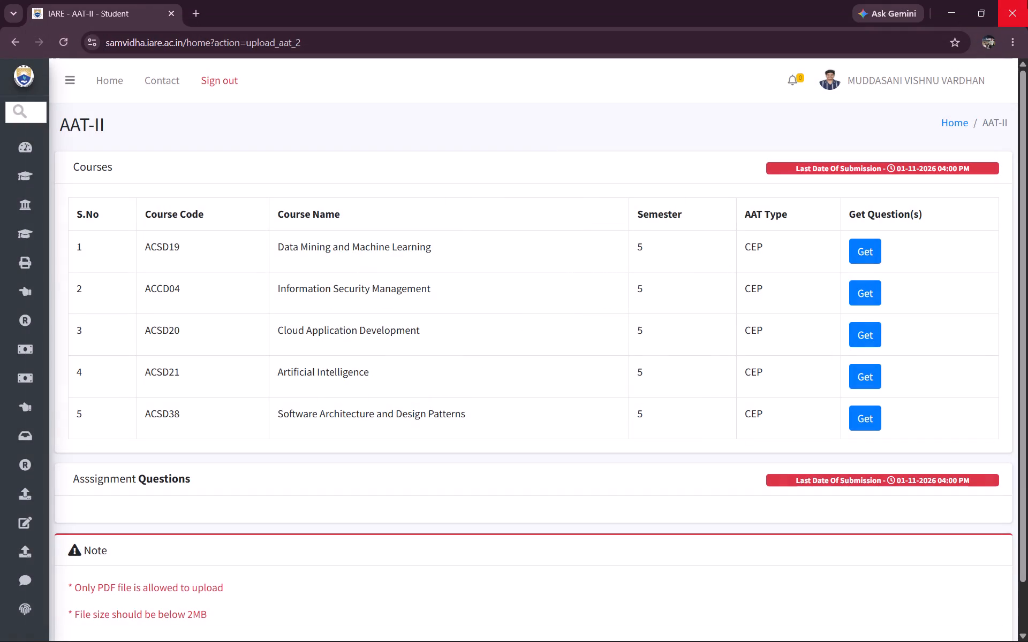
Get the assigned question for course ACSD38, Software Architecture and Design Patterns, and dismiss the notice.
left_click(869, 415)
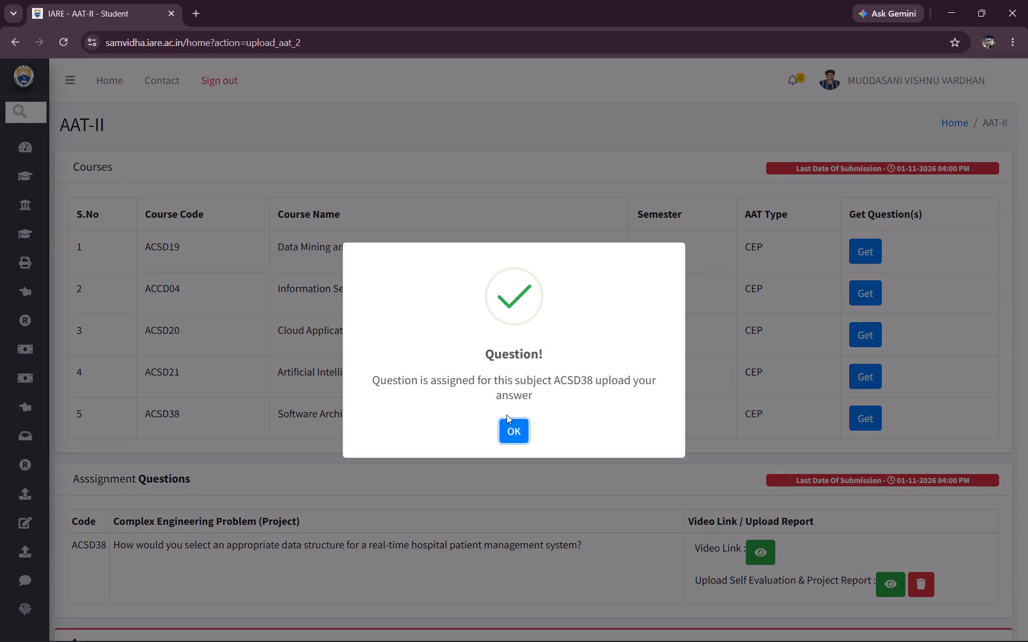
left_click(507, 415)
left_click(523, 424)
View the video link submitted for ACSD38, and close its Drive folder.
left_click(767, 561)
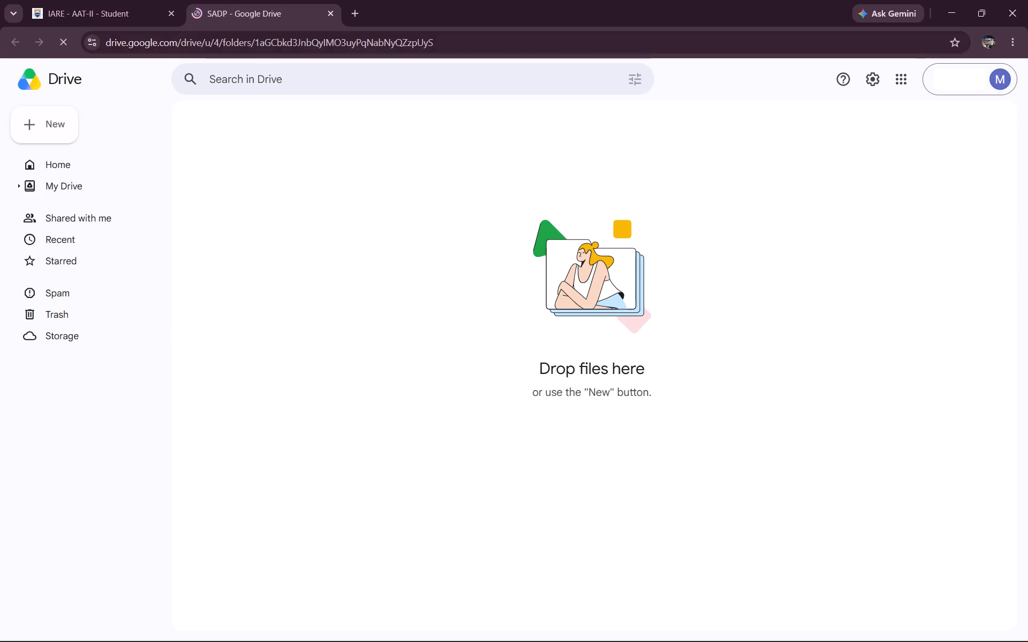
left_click(331, 16)
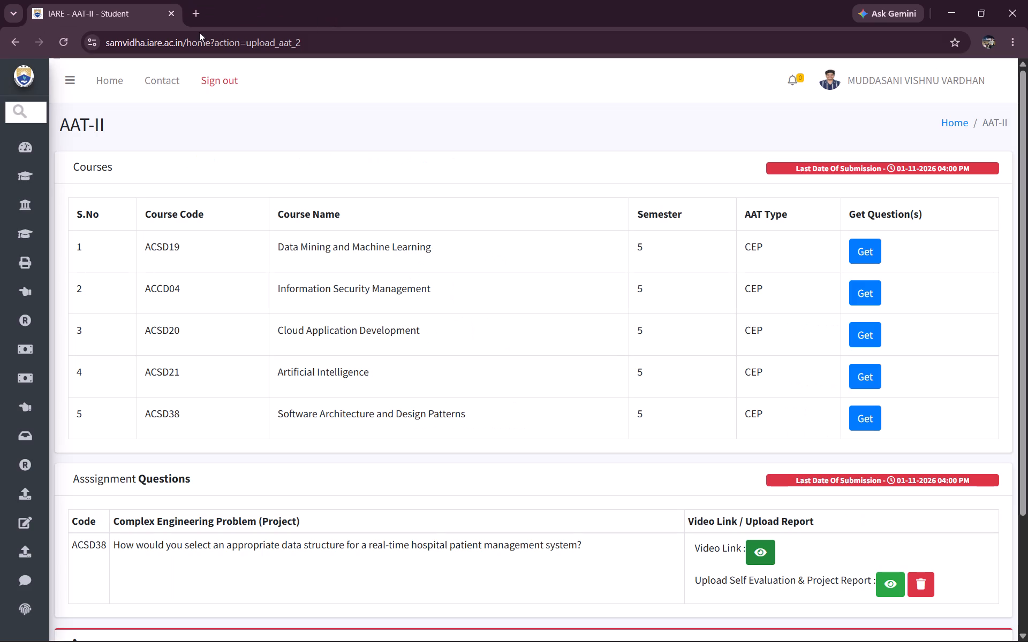
Open the uploaded self-evaluation and project report for ACSD38 and look over its first page.
left_click(899, 579)
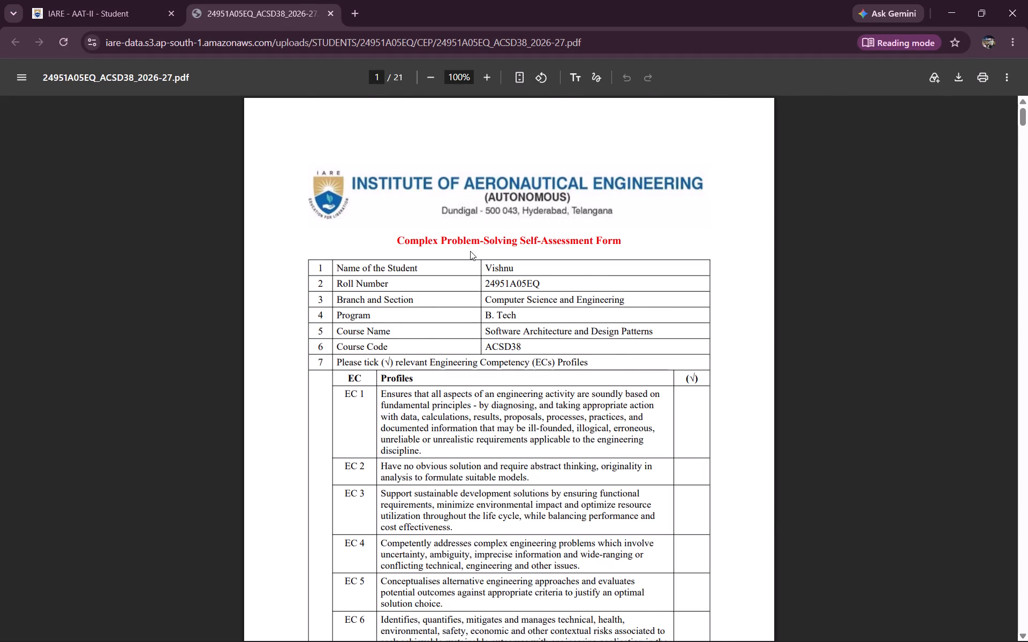
scroll(470, 264, "down", 11)
scroll(468, 265, "up", 13)
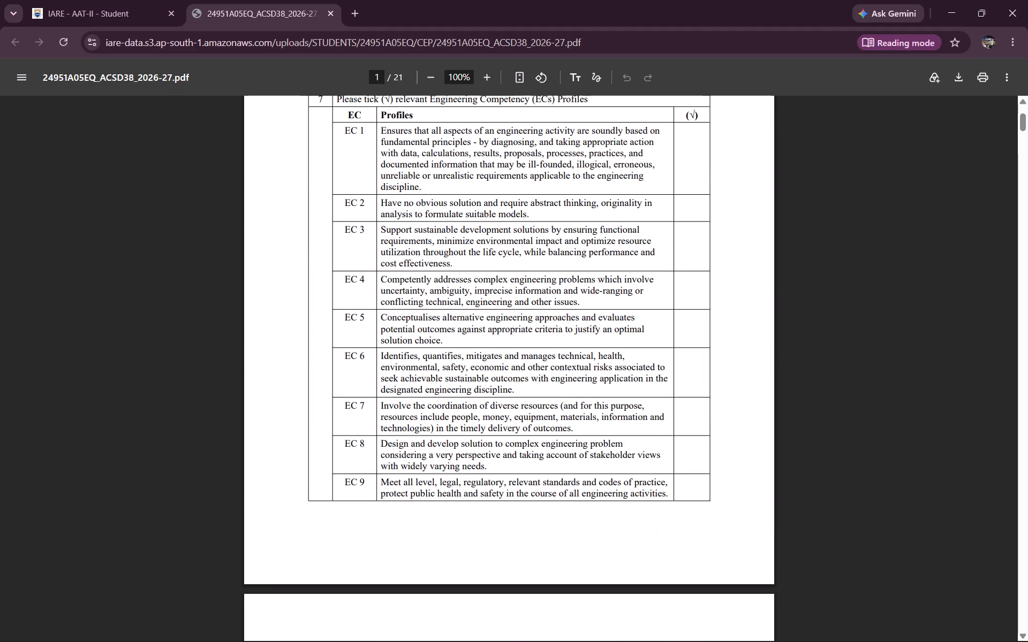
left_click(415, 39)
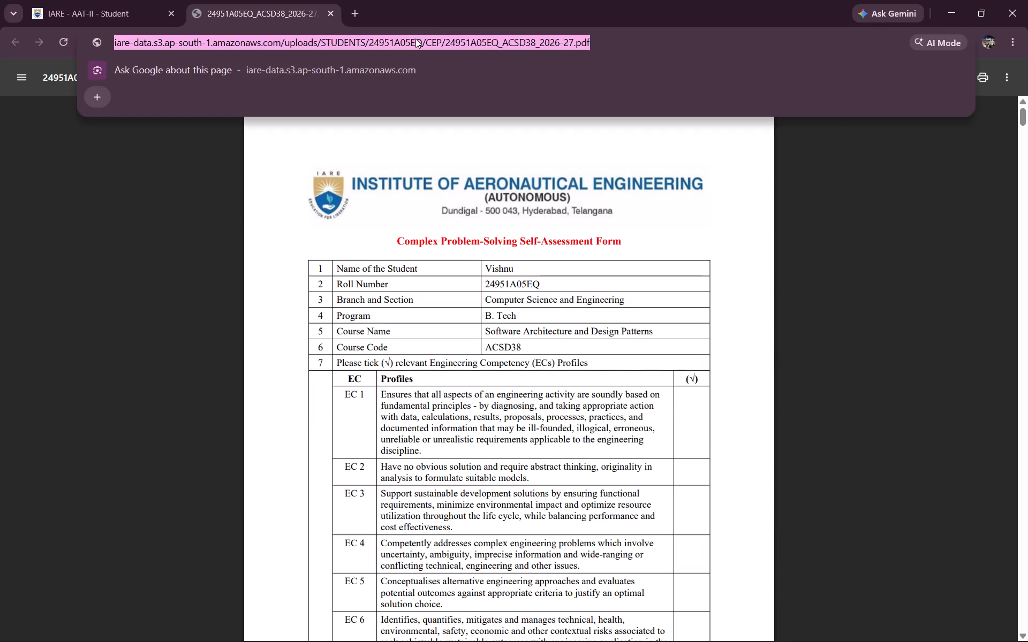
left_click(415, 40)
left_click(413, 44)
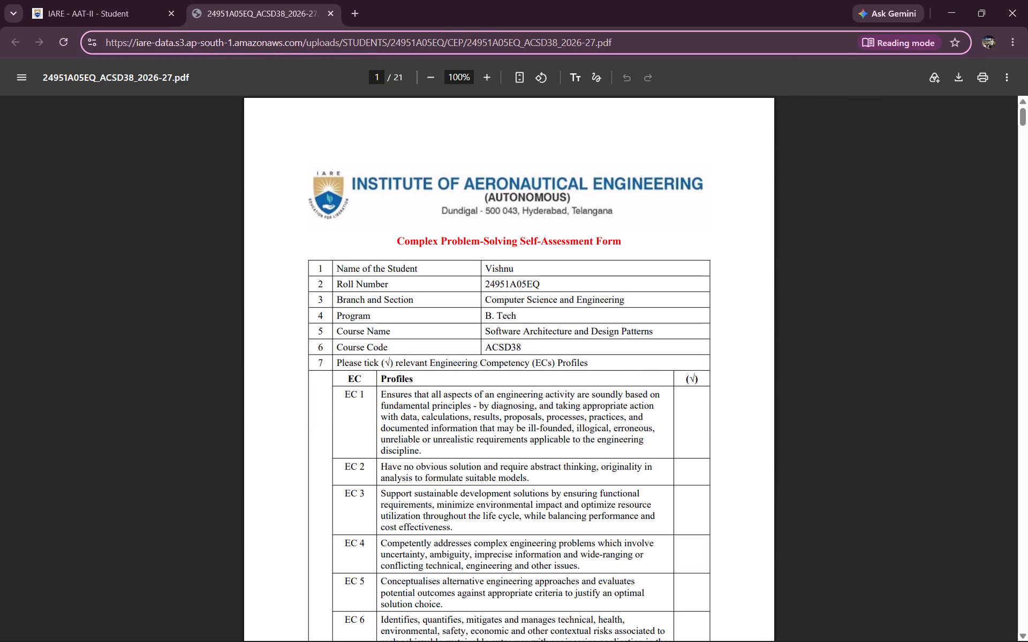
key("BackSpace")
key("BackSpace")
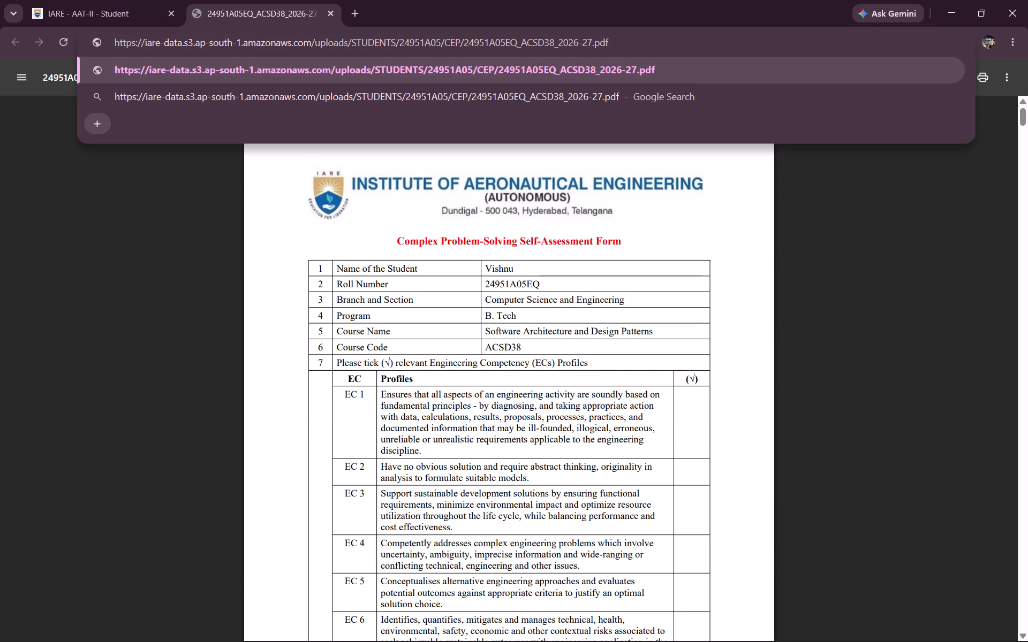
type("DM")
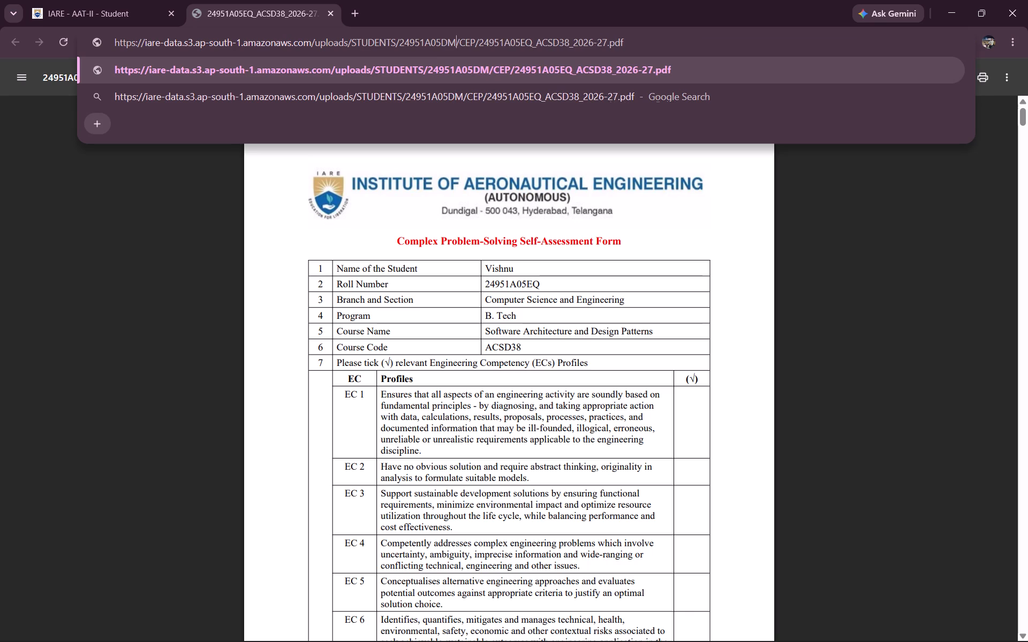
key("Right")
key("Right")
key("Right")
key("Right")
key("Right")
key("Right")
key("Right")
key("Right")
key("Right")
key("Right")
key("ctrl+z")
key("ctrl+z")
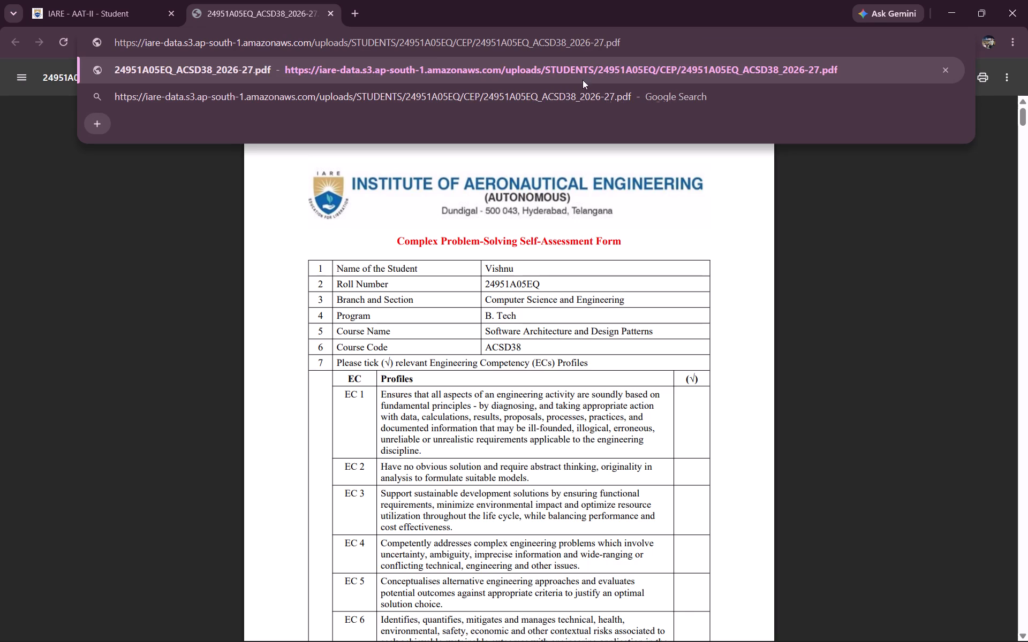
Copy the report's full web address into a new incognito window.
left_click(667, 48)
left_click(634, 32)
key("ctrl+a")
key("ctrl+c")
key("ctrl+shift+n")
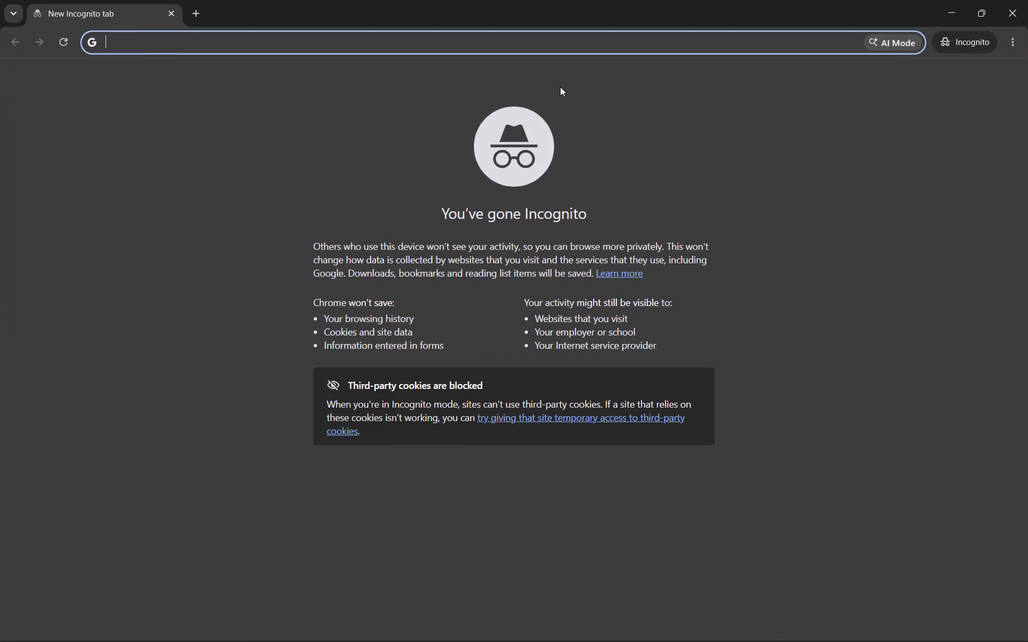
key("ctrl+v")
Change the roll-number suffix in the address's PDF file name to DM.
key("Left")
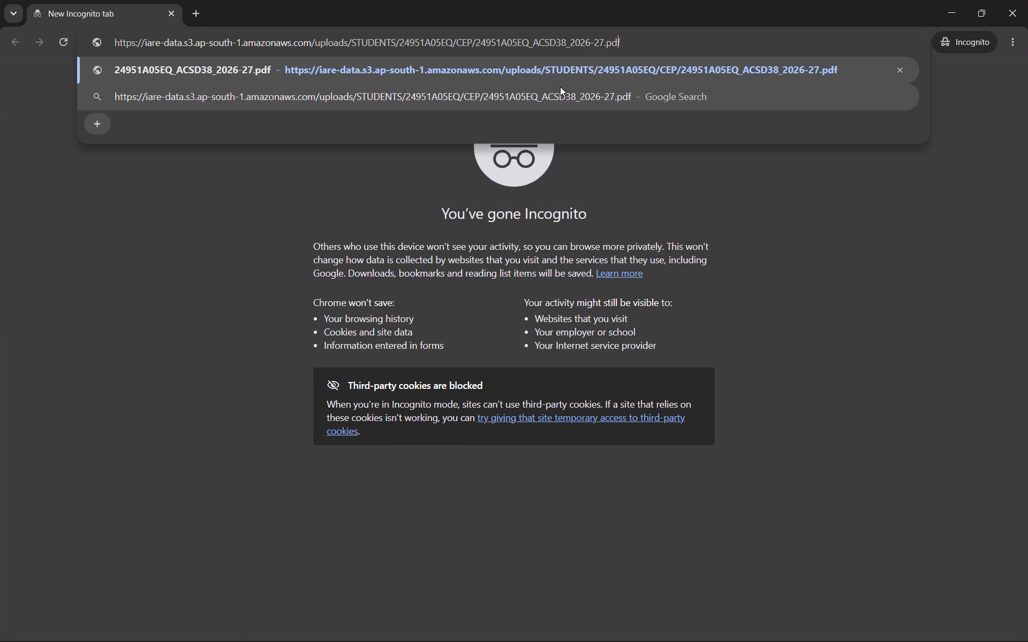
key("Left")
key("Left")
key("Left")
key("Left")
key("Left")
key("Left")
key("Left")
key("Left")
key("Left")
key("Left")
key("Left")
key("Left")
key("Left")
key("Left")
key("Left")
key("Left")
key("Left")
key("Left")
key("Left")
key("Left")
key("Right")
key("Right")
key("BackSpace")
key("BackSpace")
type("DM")
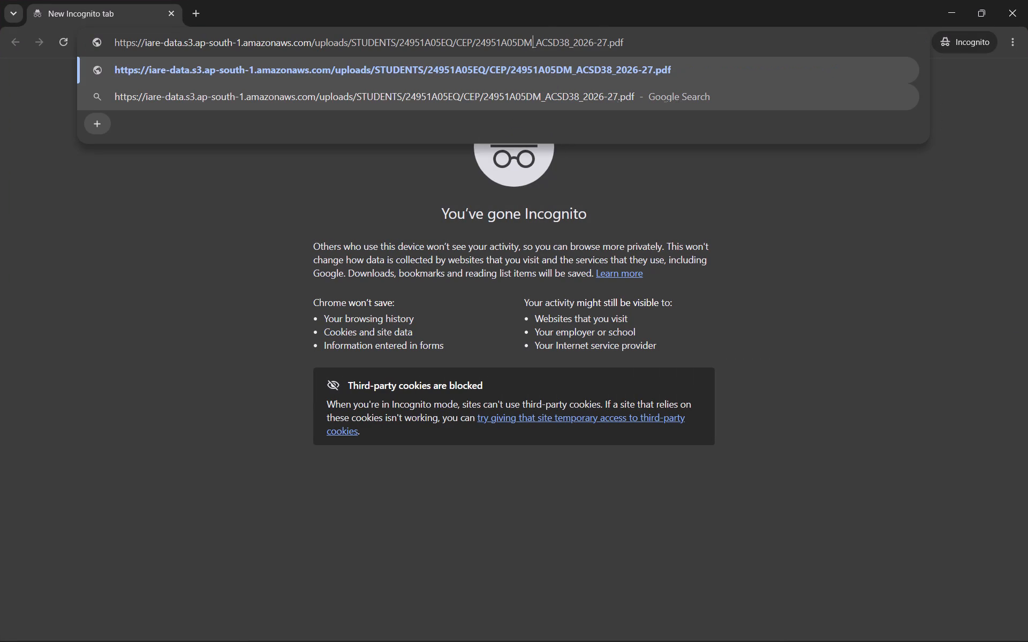
Change the roll-number suffix in the address's student folder to DM and load the address.
key("Left")
key("Left")
key("Left")
key("Left")
key("Left")
key("Left")
key("Left")
key("Left")
key("Left")
key("Left")
key("Left")
key("Left")
key("Left")
key("Left")
key("Left")
key("BackSpace")
key("BackSpace")
type("DM")
key("Return")
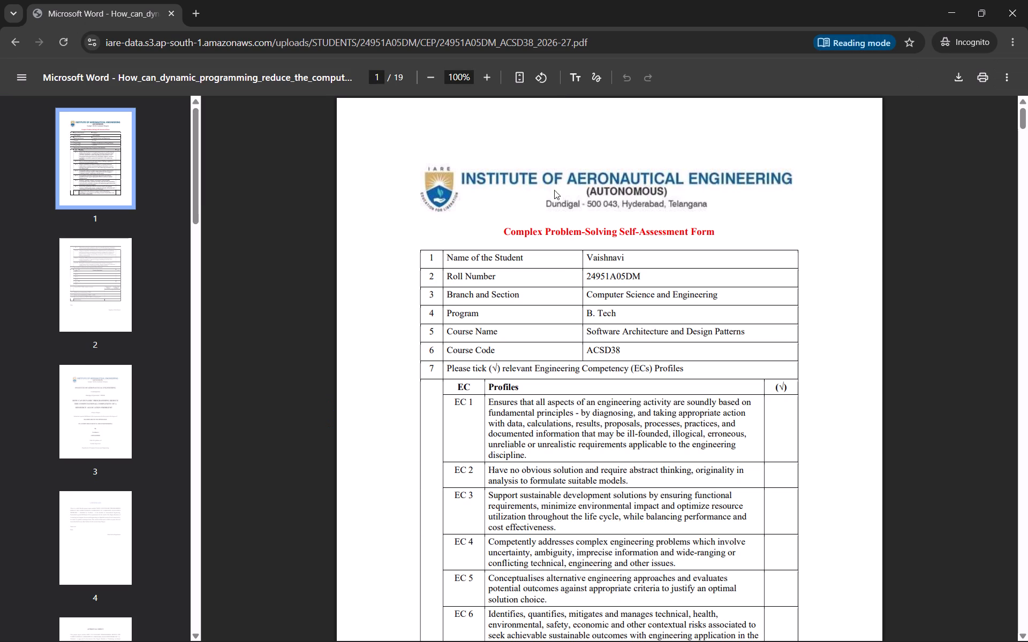
Examine the opened project report's assessment form, title page, approval sheet, contents and declaration.
scroll(561, 272, "down", 7)
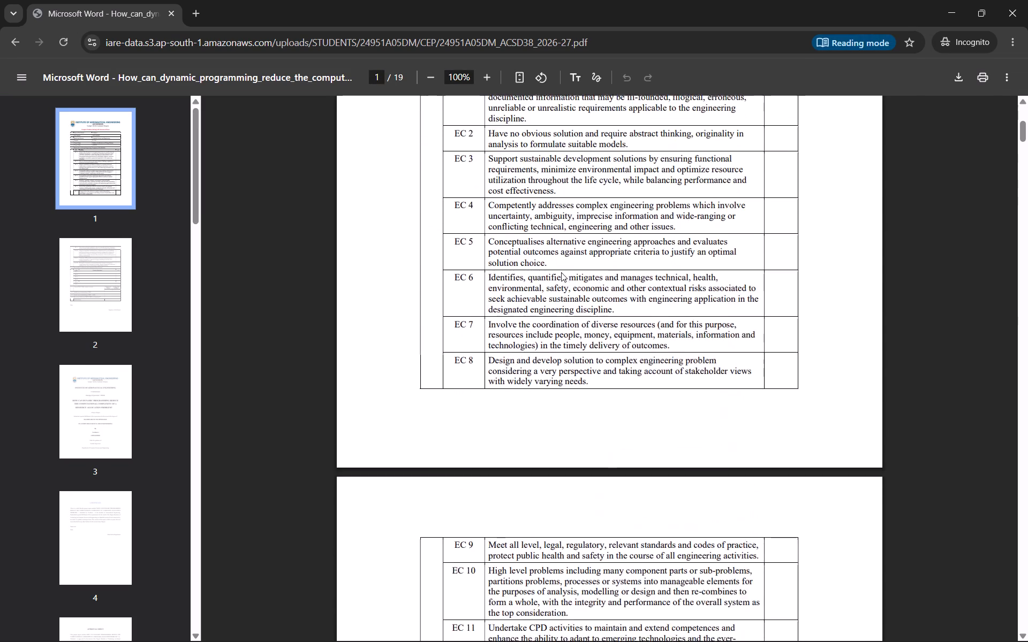
scroll(561, 272, "down", 17)
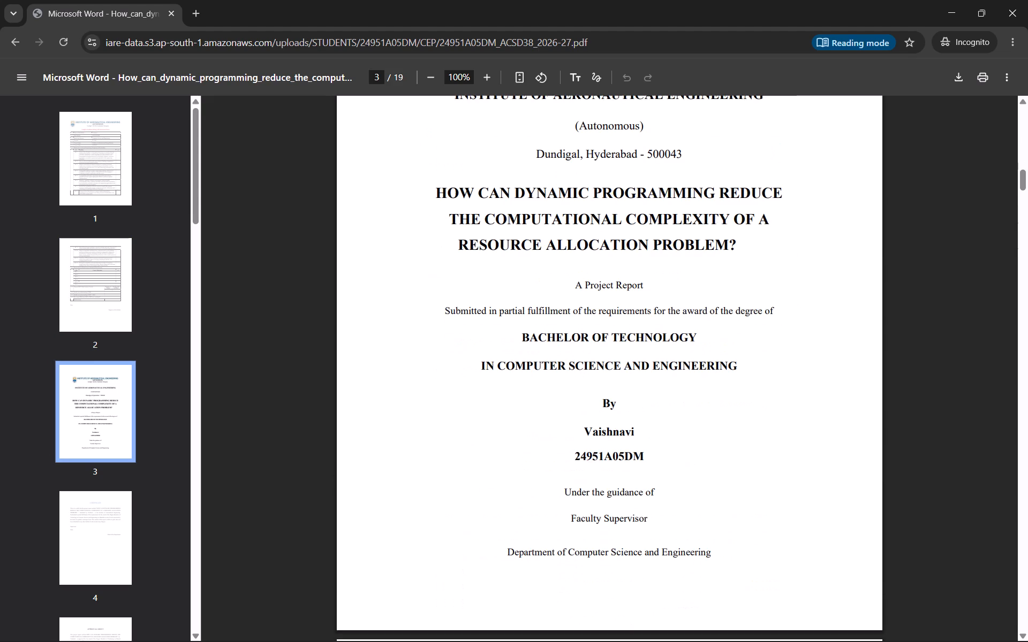
scroll(561, 272, "down", 17)
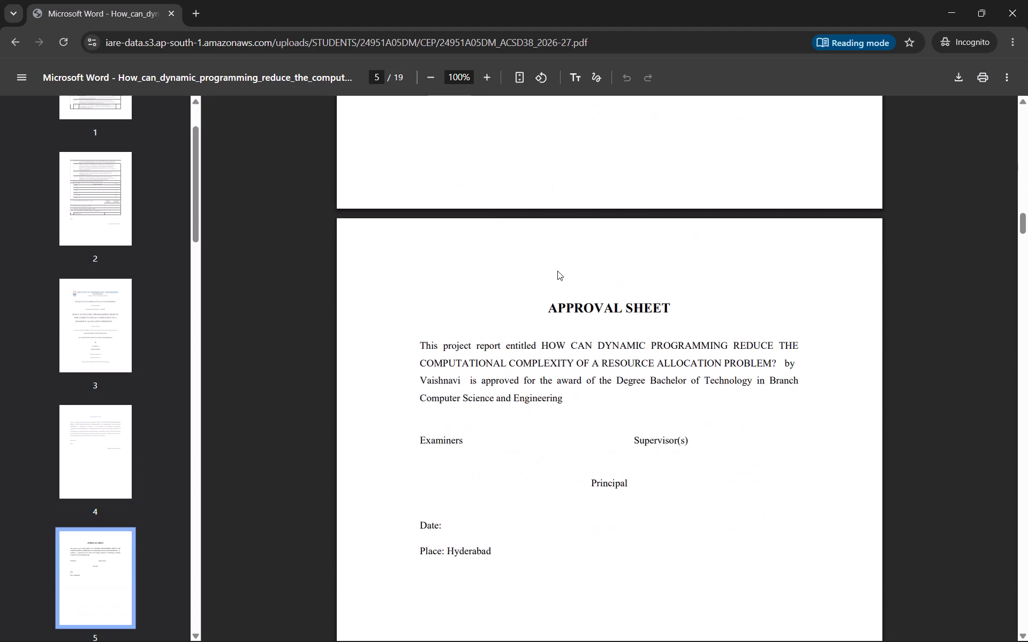
scroll(557, 271, "down", 3)
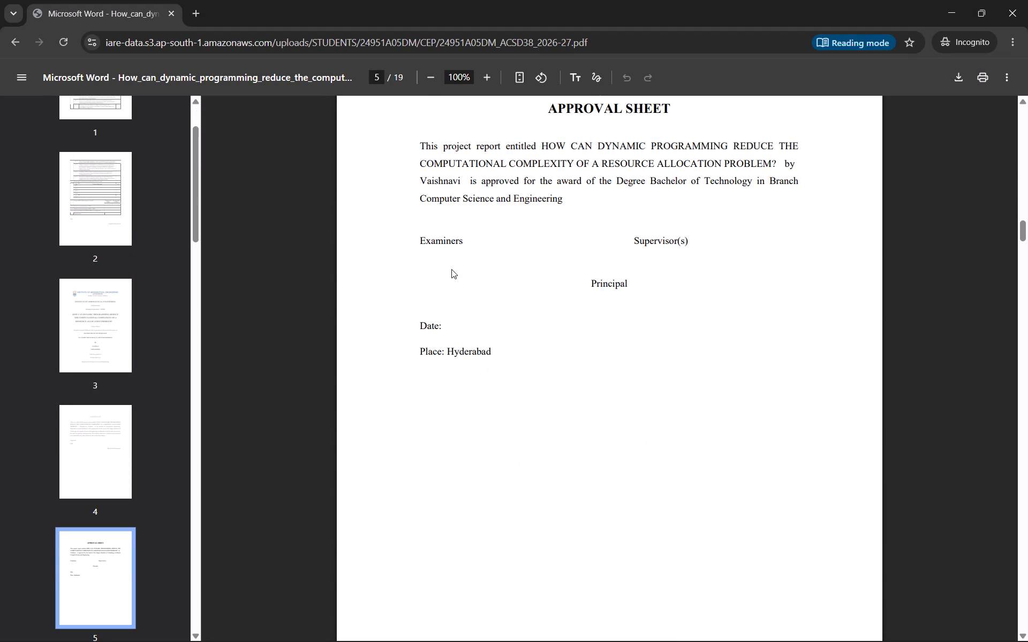
scroll(448, 265, "down", 18)
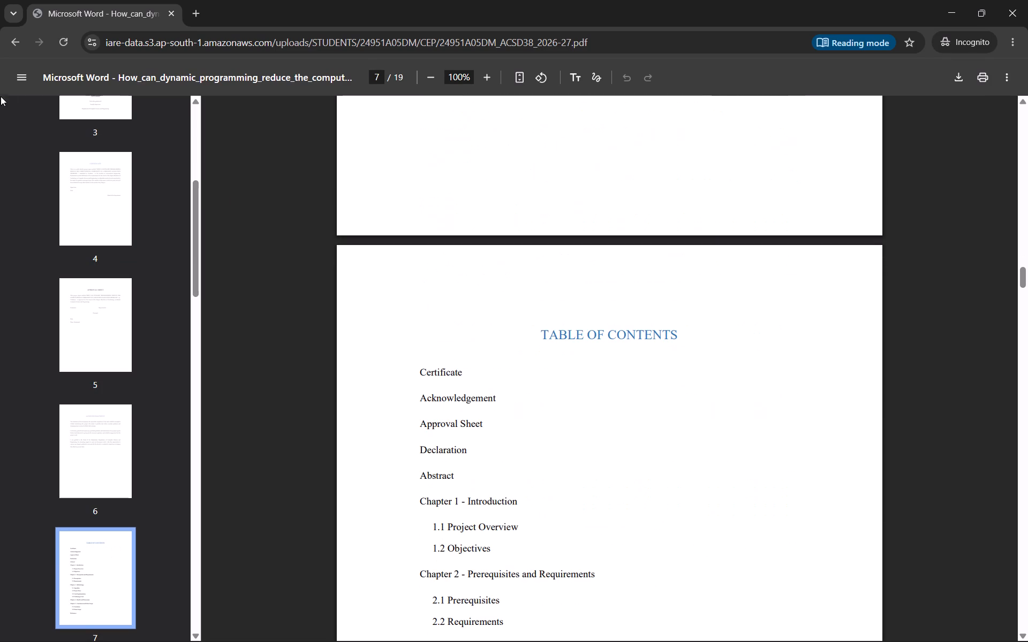
scroll(411, 172, "down", 13)
scroll(413, 174, "up", 5)
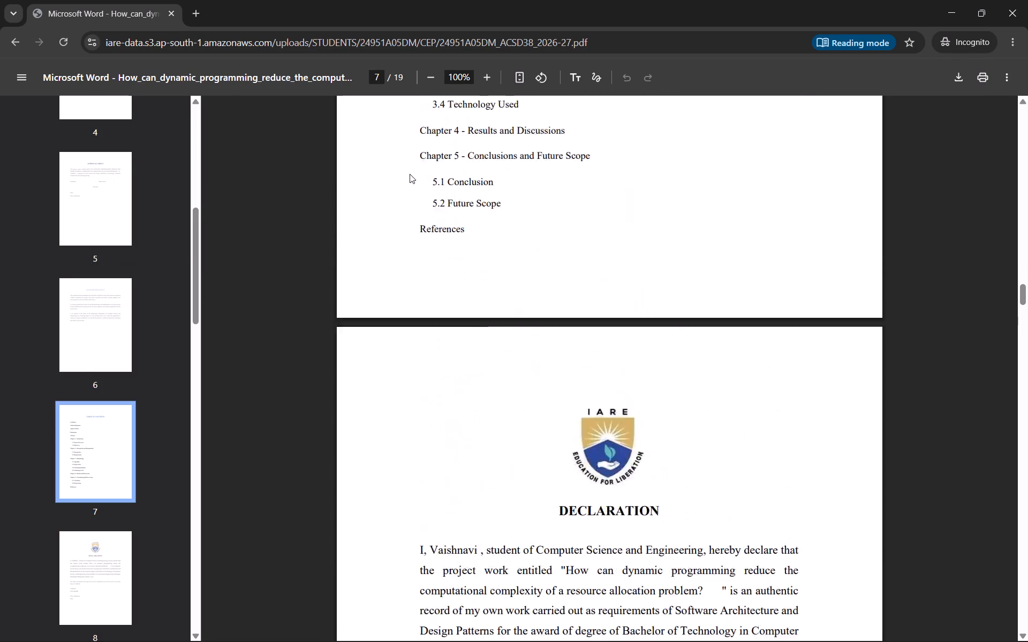
scroll(410, 174, "up", 20)
scroll(410, 174, "up", 20)
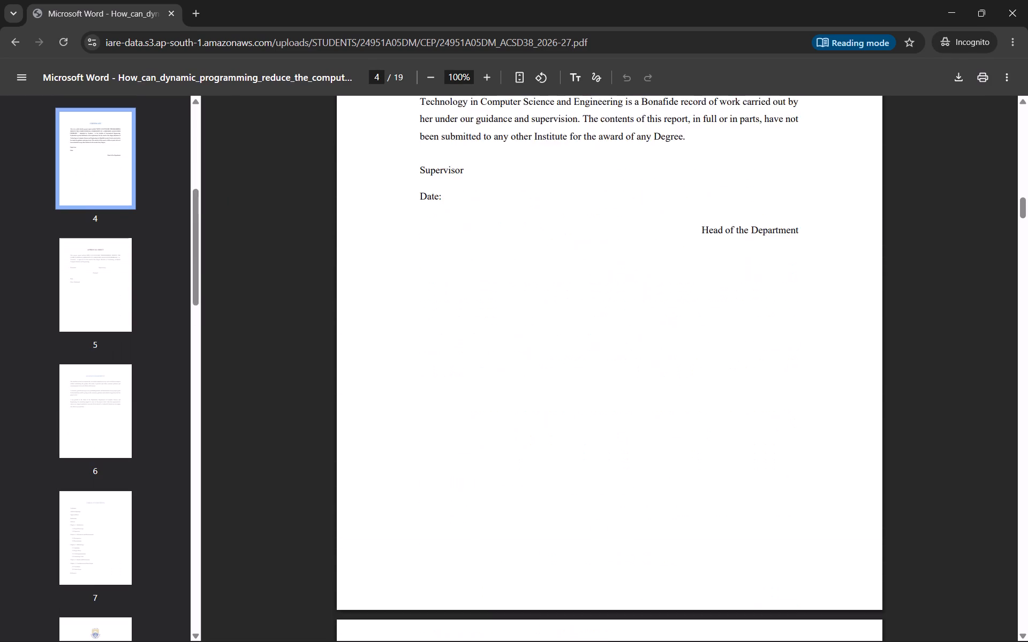
scroll(444, 196, "up", 16)
scroll(447, 188, "up", 7)
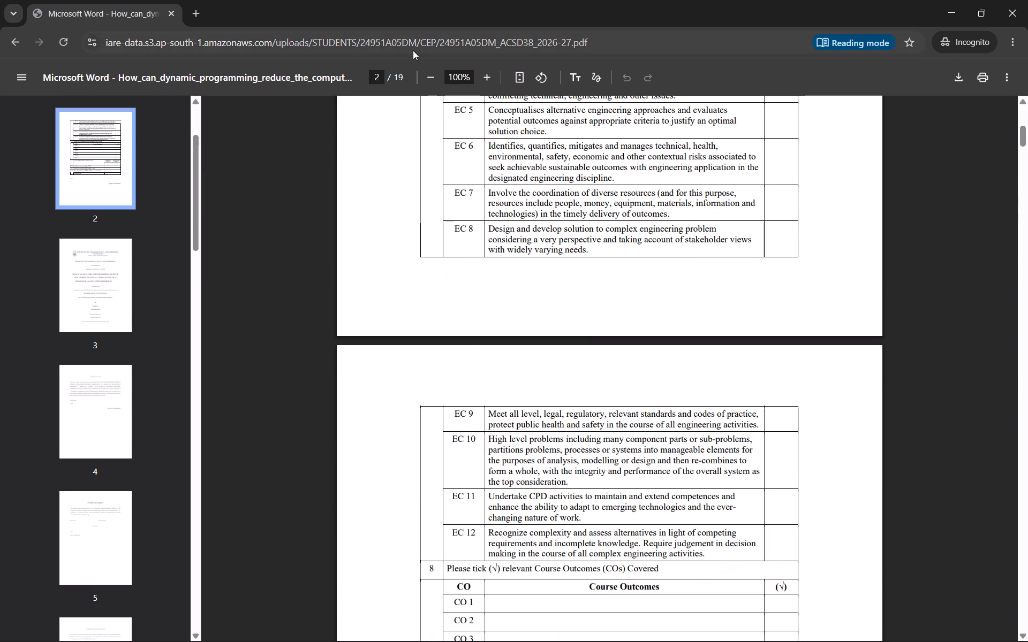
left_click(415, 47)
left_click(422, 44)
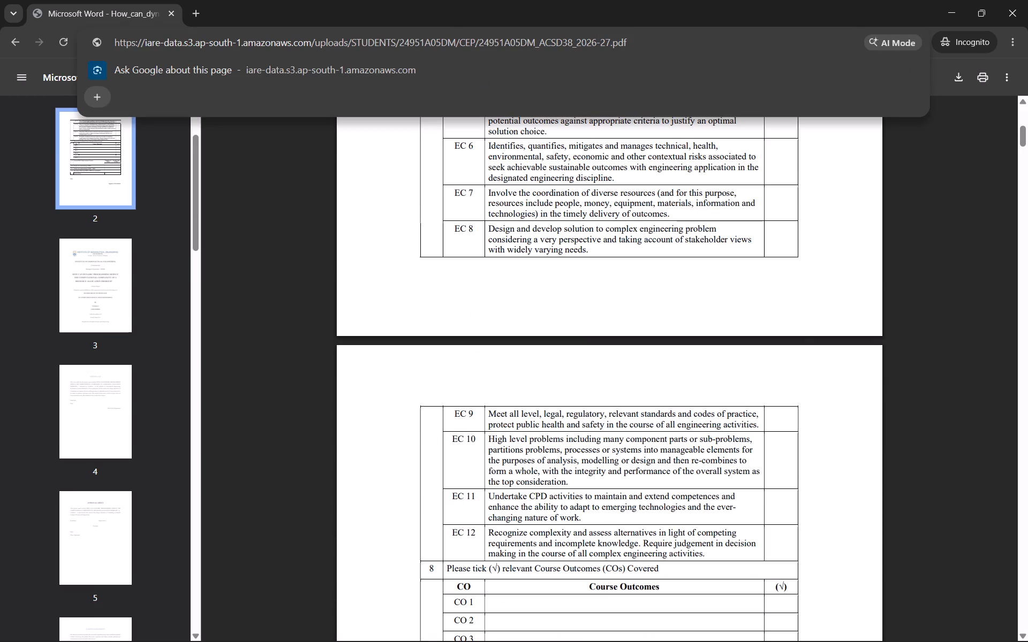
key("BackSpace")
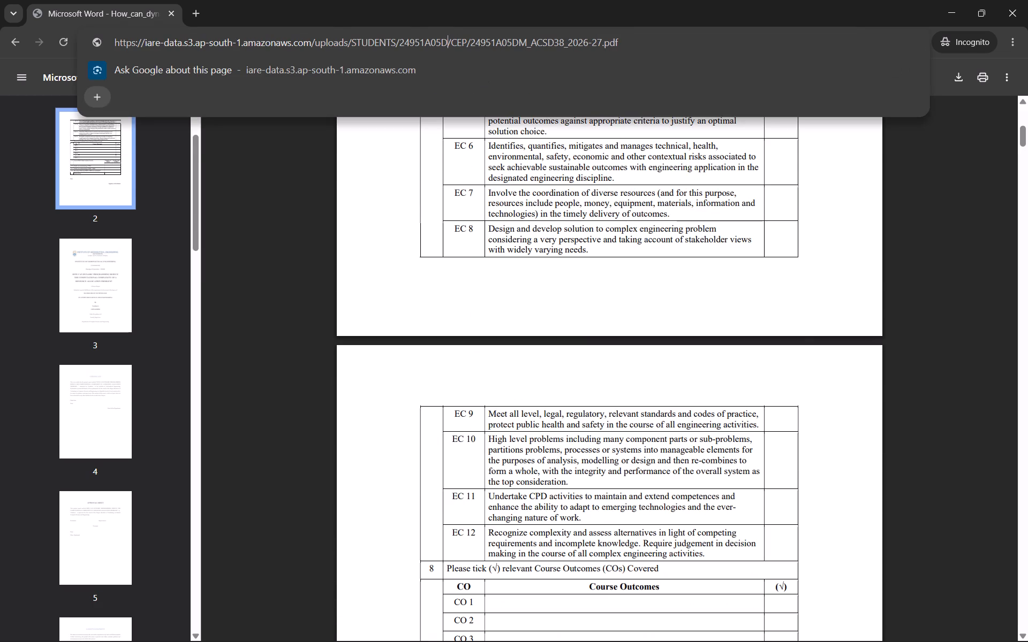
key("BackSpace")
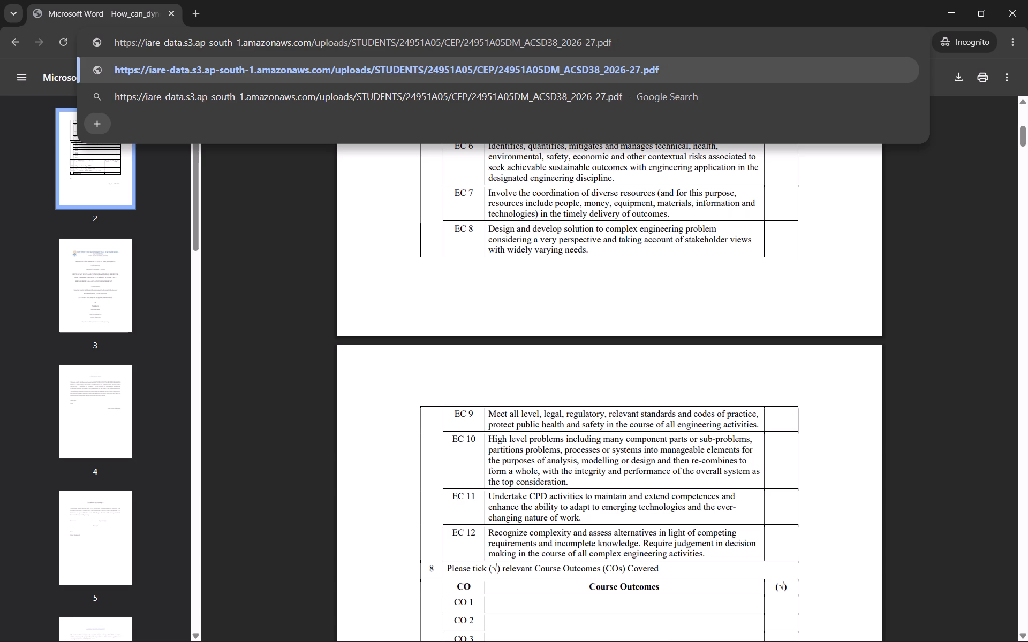
Close the incognito window and the uploaded ACSD38 report, returning to the AAT-II page.
key("ctrl+w")
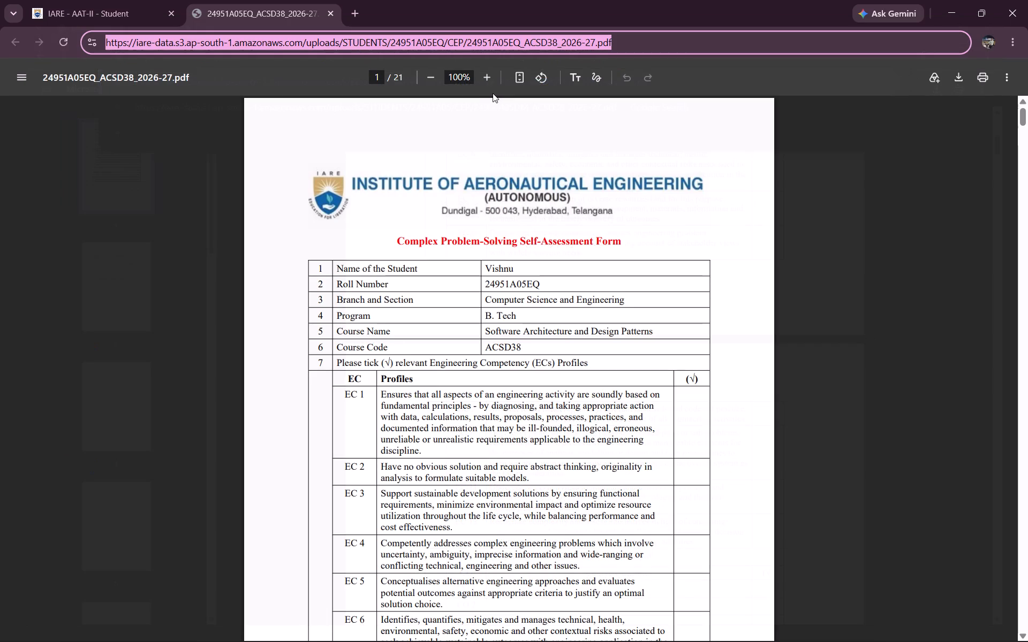
left_click(518, 252)
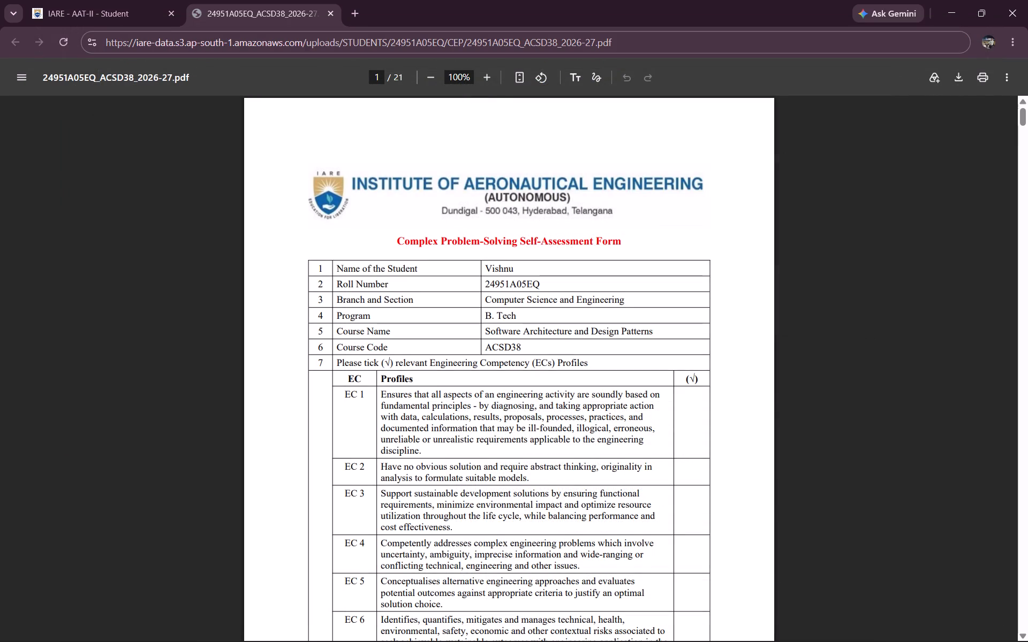
left_click(518, 261)
scroll(529, 276, "down", 5)
scroll(534, 275, "up", 7)
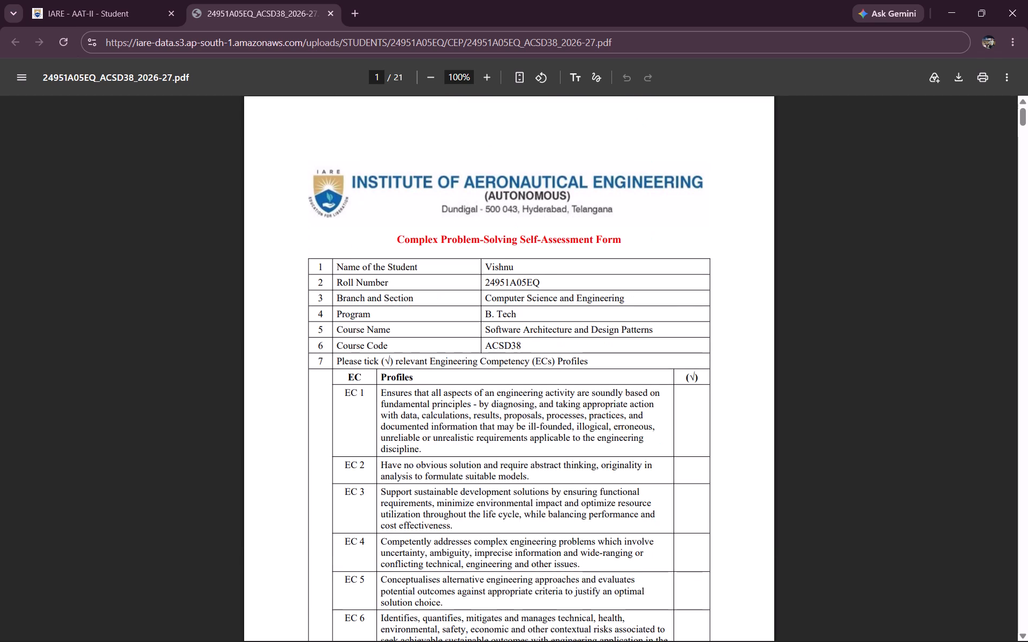
left_click(331, 12)
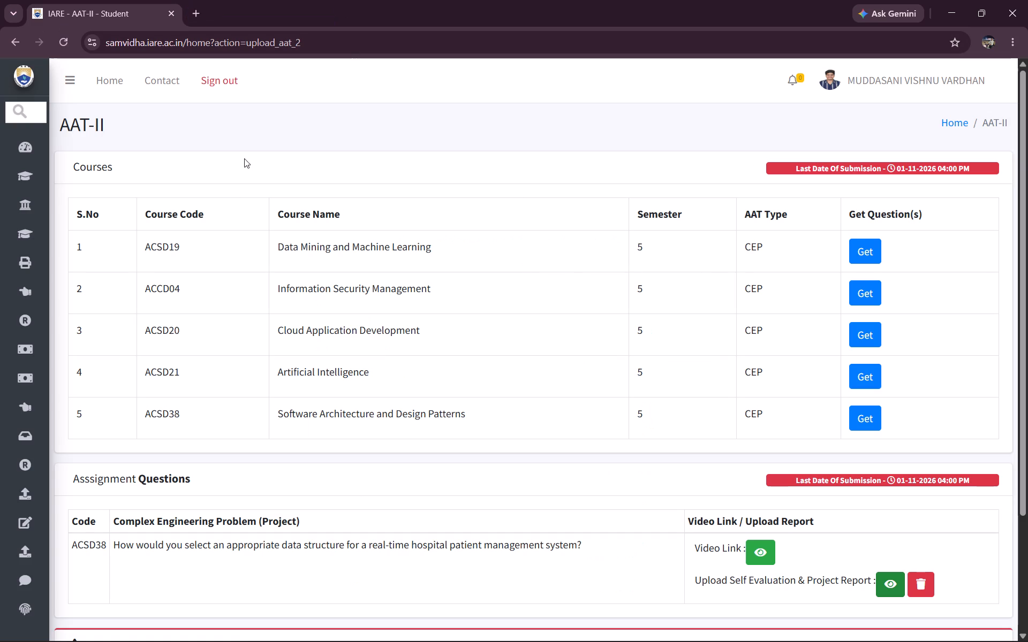
Switch to the Restaurant Menu Co-purchase Analysis presentation in PowerPoint.
key("alt+Tab")
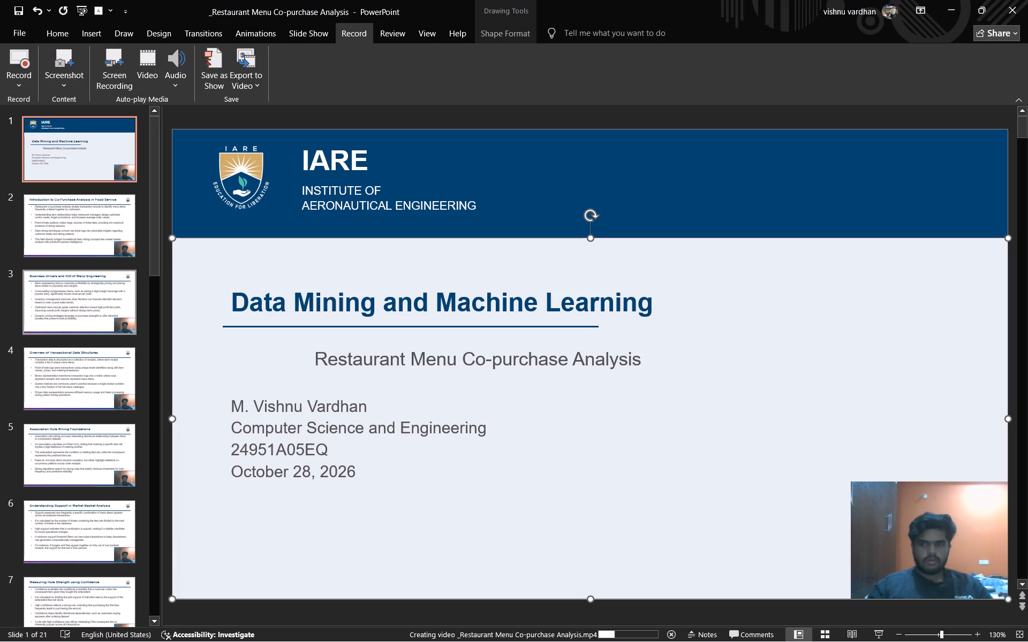
Open the Emotion-Aware Human-Robot Interaction presentation from the PPTs folder and enable editing.
key("alt+Tab")
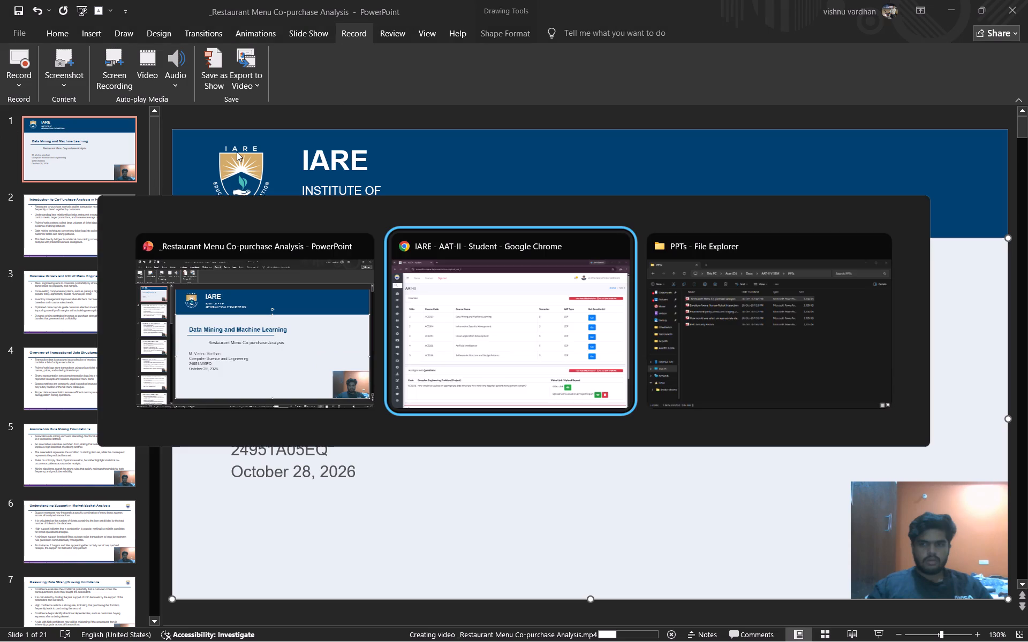
key("alt+Tab")
double_click(260, 269)
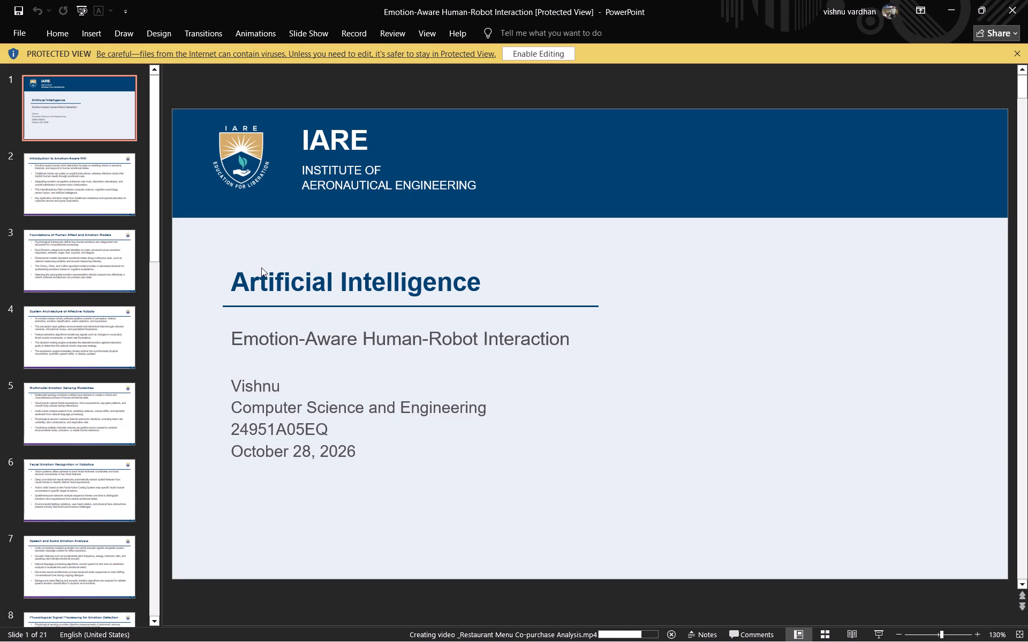
left_click(529, 55)
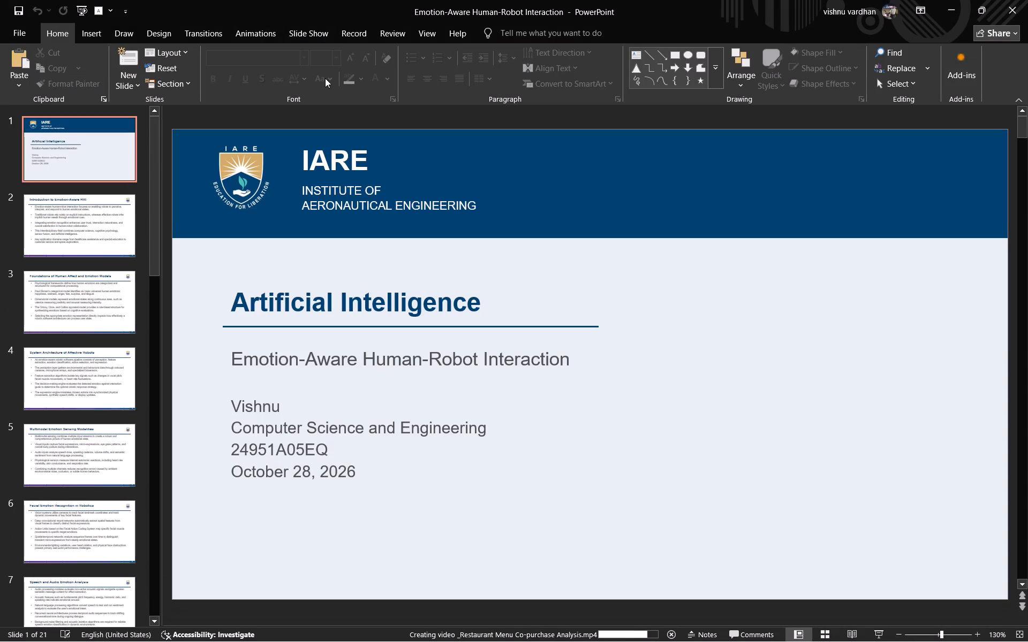
Copy the presenter's name line from the title slide of the Restaurant Menu Co-purchase Analysis presentation.
left_click(254, 415)
left_click(237, 408)
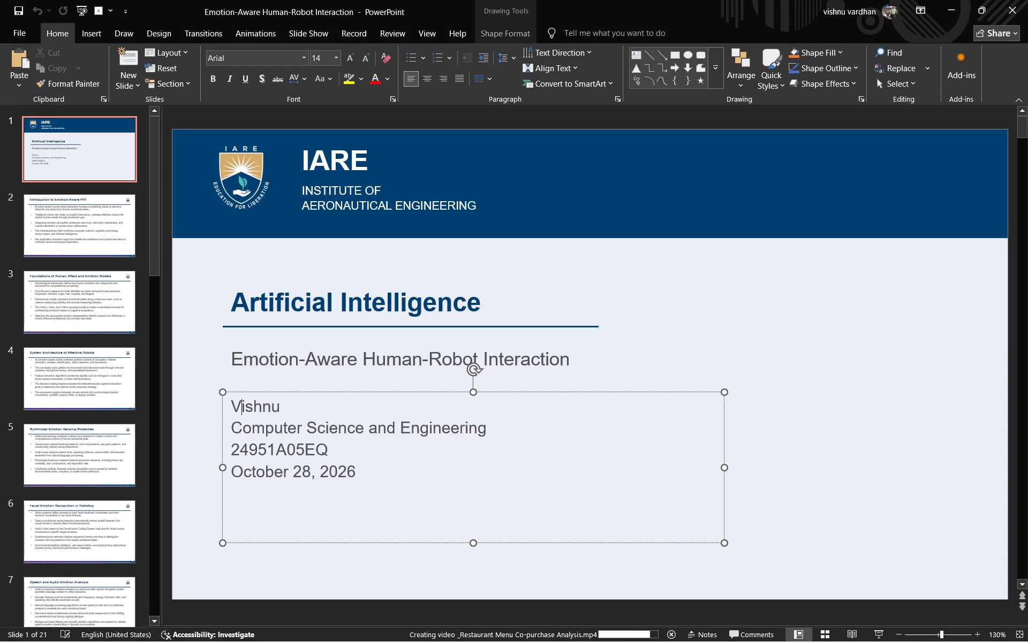
left_click(231, 406)
key("alt+Tab")
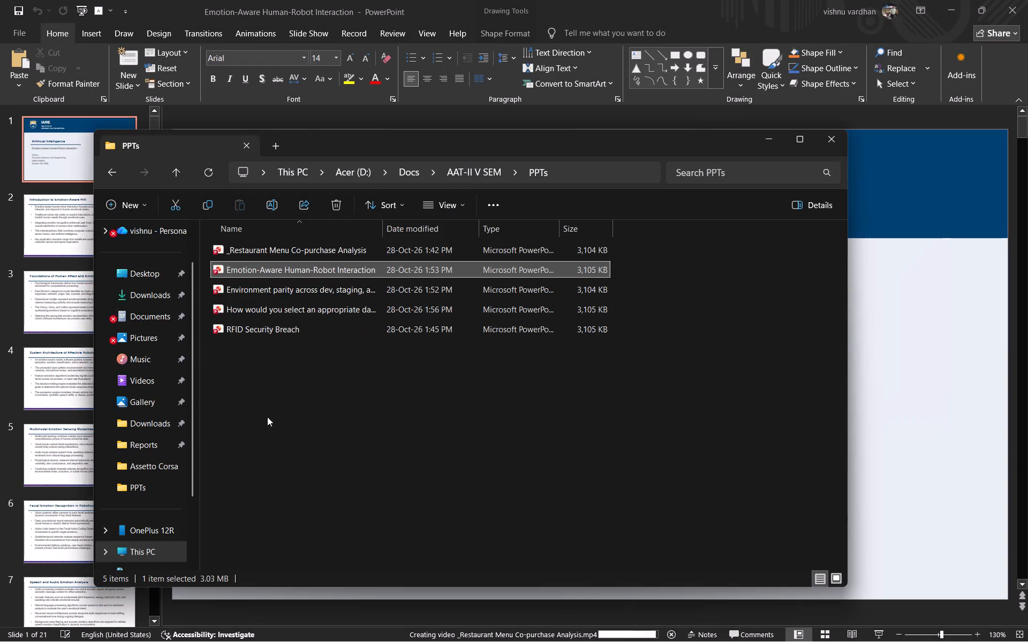
key("alt+Tab")
key("alt+Tab")
key("alt+Tab")
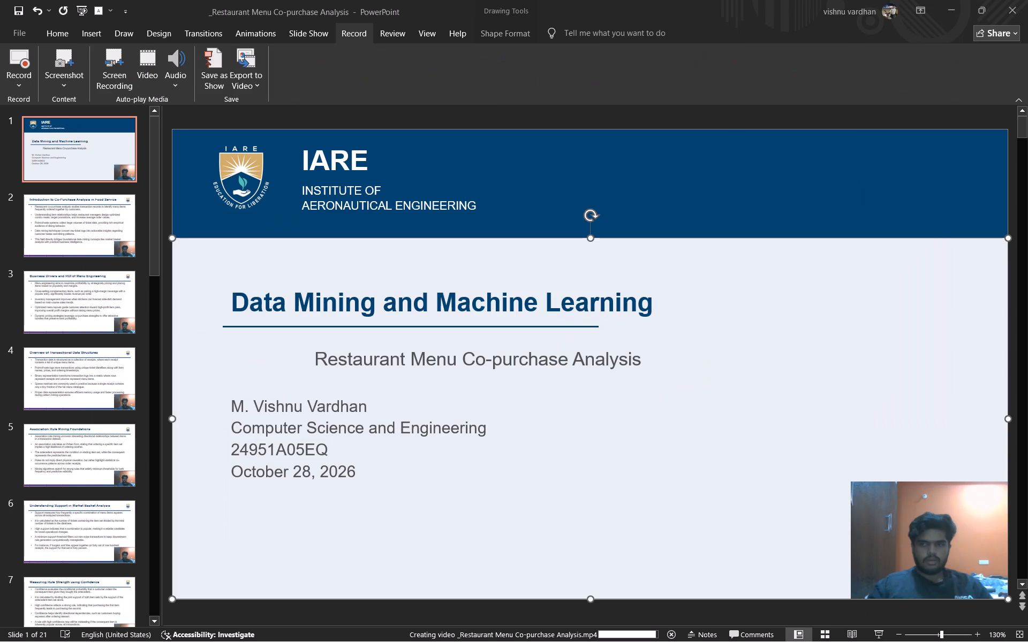
double_click(302, 404)
left_click(307, 404)
key("ctrl+a")
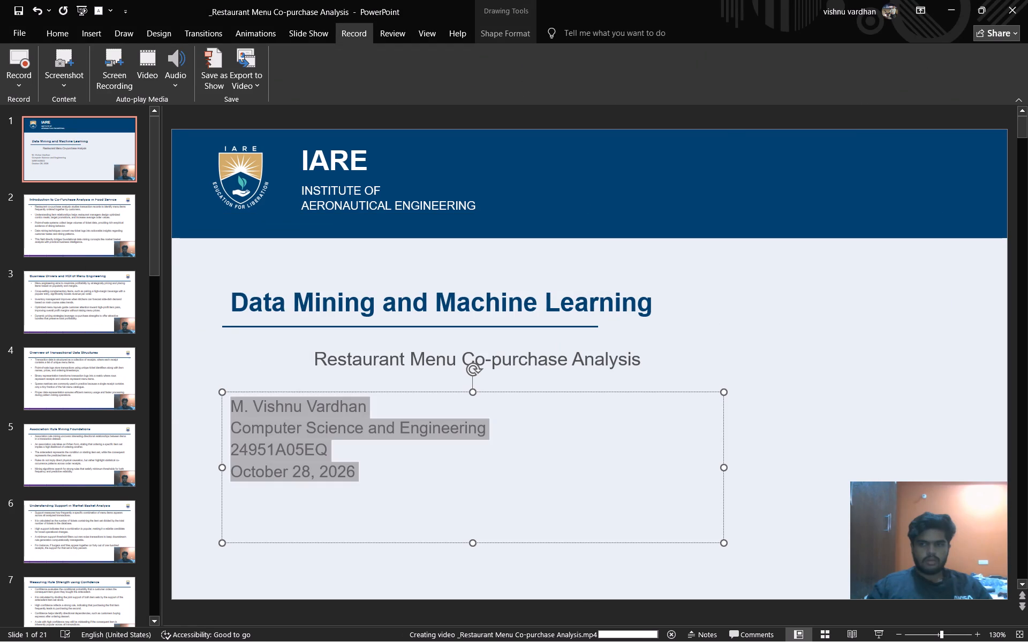
left_click(308, 404)
triple_click(363, 404)
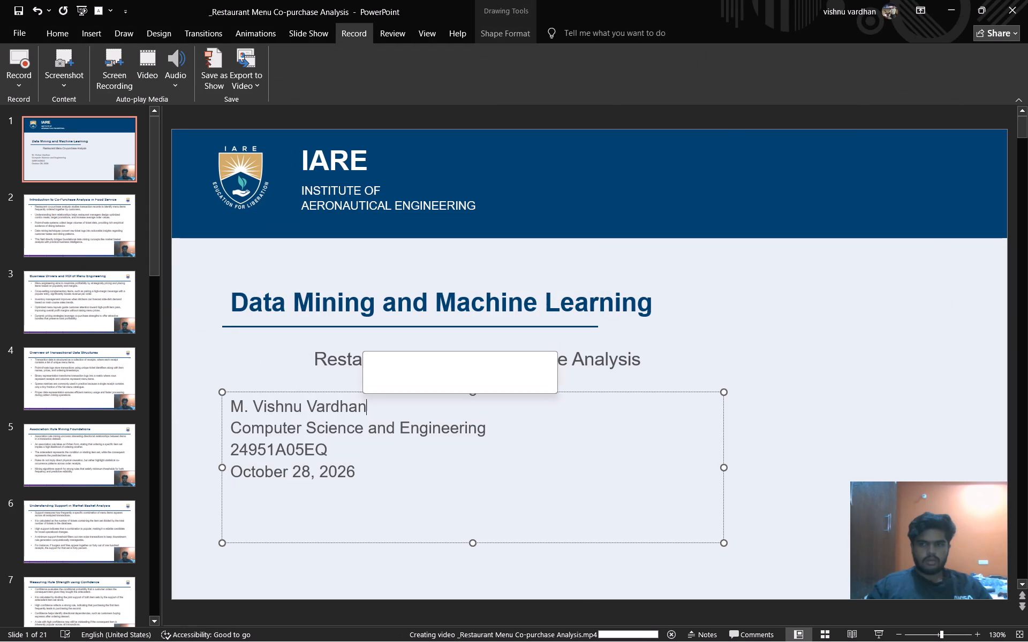
key("ctrl+c")
Replace the presenter's name on the Artificial Intelligence title slide with the copied full name, leaving no blank line below it.
key("alt+Tab")
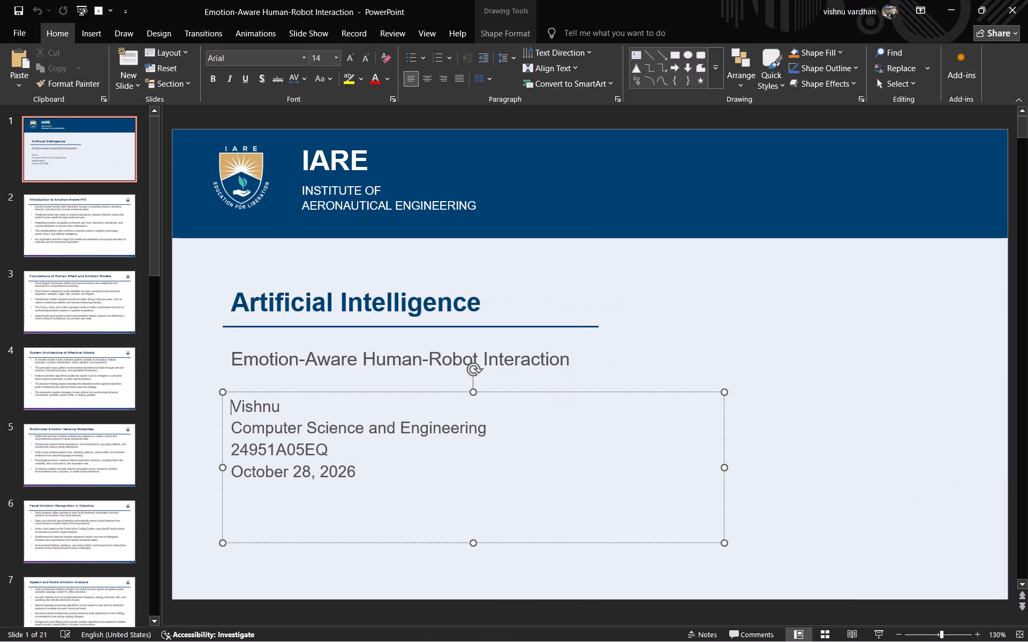
left_click(246, 399)
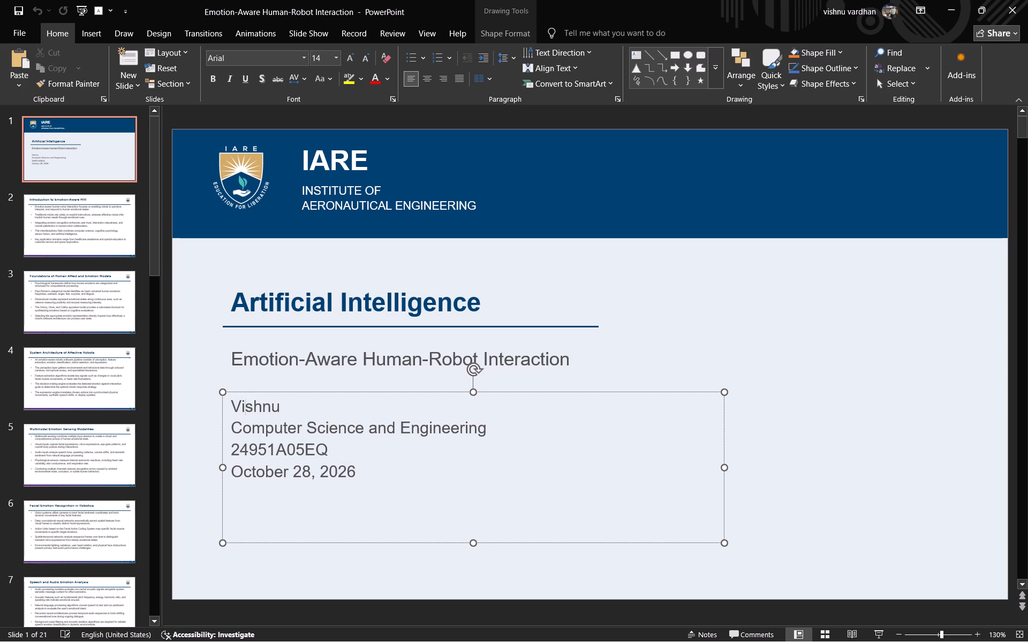
double_click(241, 405)
key("ctrl+v")
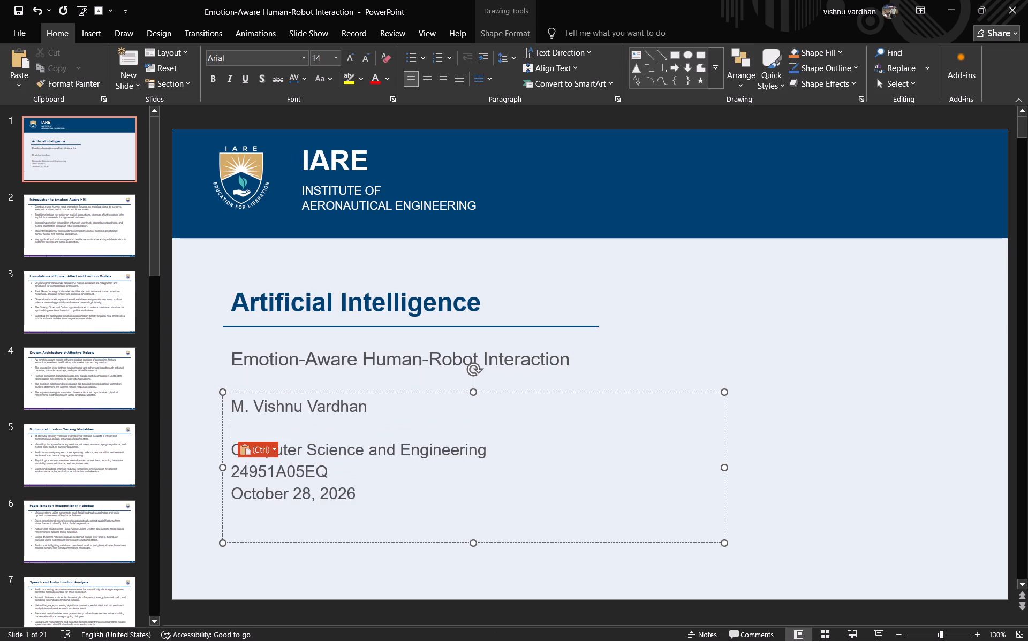
key("BackSpace")
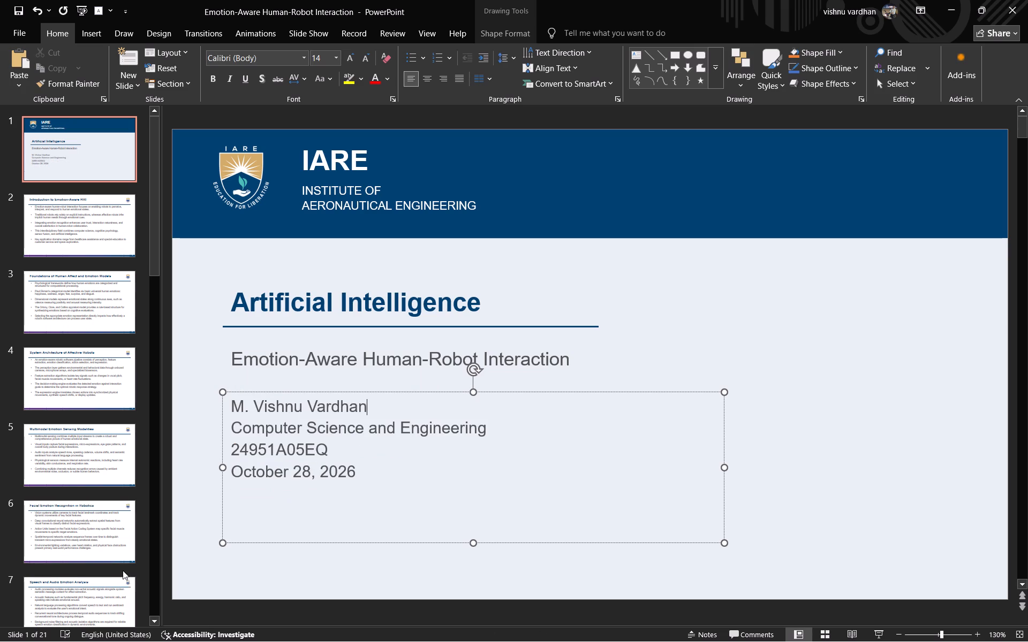
left_click(556, 463)
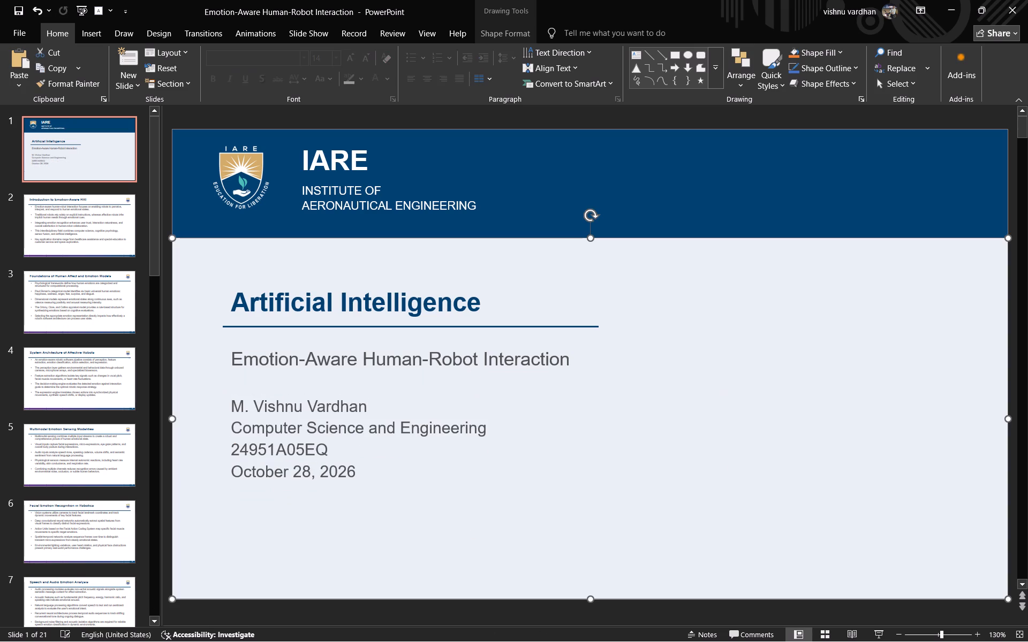
Save and close the Restaurant Menu Co-purchase Analysis presentation.
key("alt+Tab")
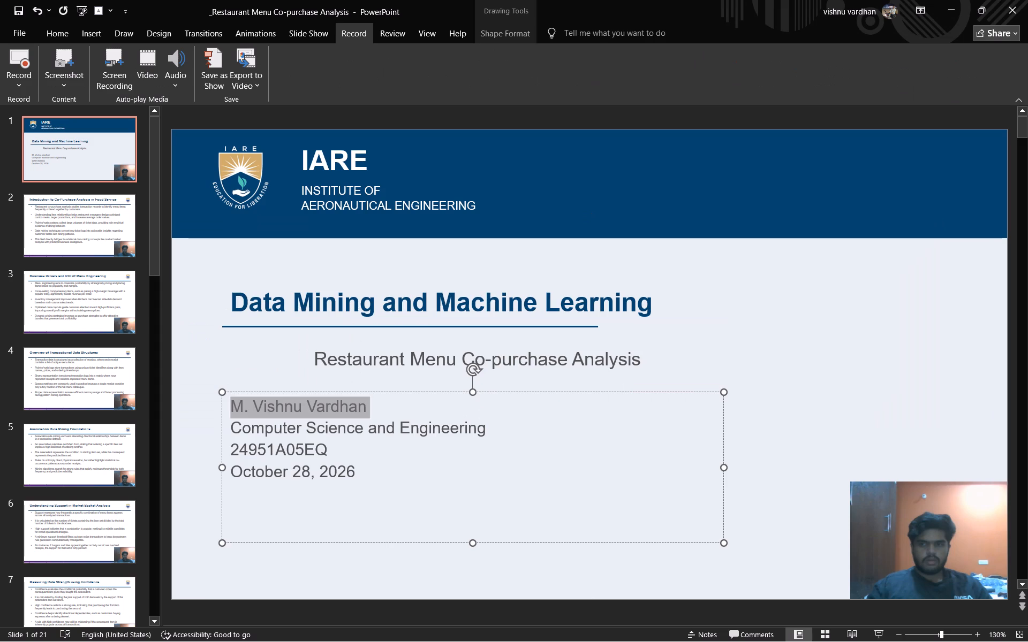
left_click(566, 270)
key("ctrl+s")
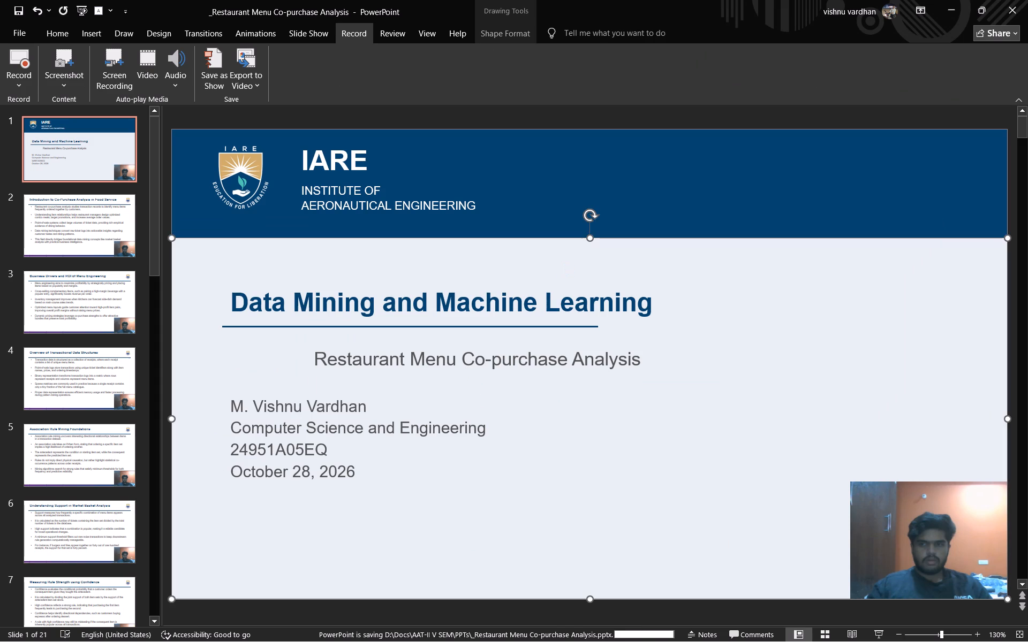
left_click(728, 216)
left_click(1022, 0)
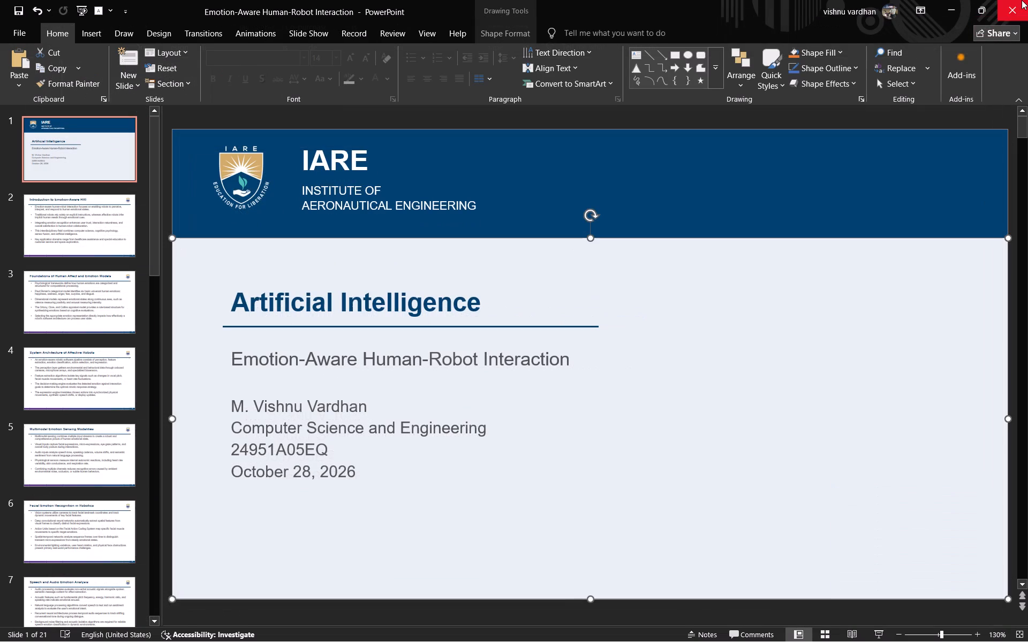
Check the Videos folder in AAT-II V SEM for the exported video, then go back to the Emotion-Aware Human-Robot Interaction presentation.
key("alt+Tab")
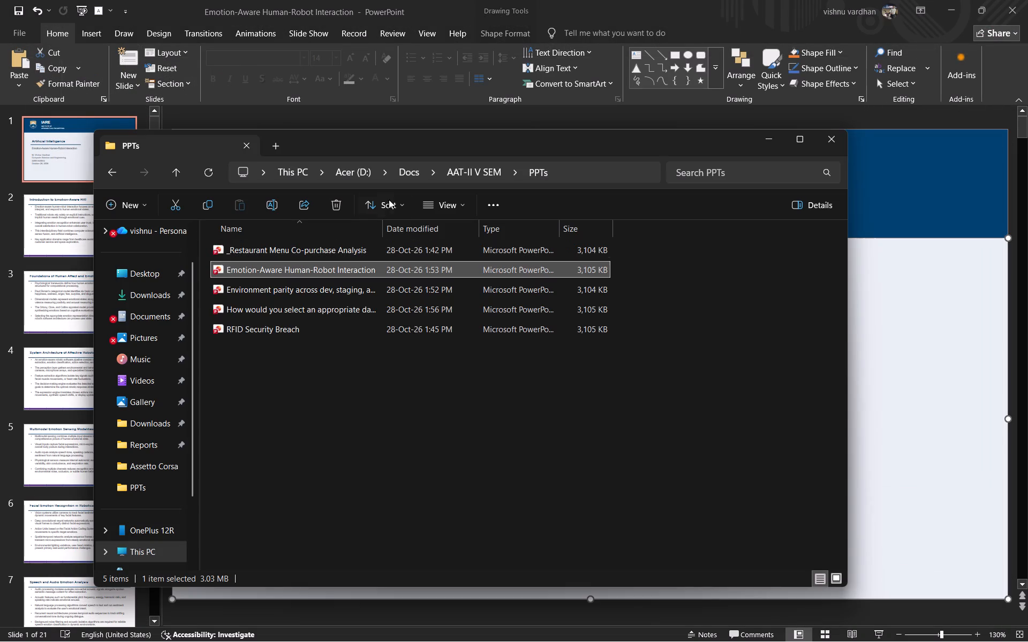
left_click(473, 171)
double_click(359, 284)
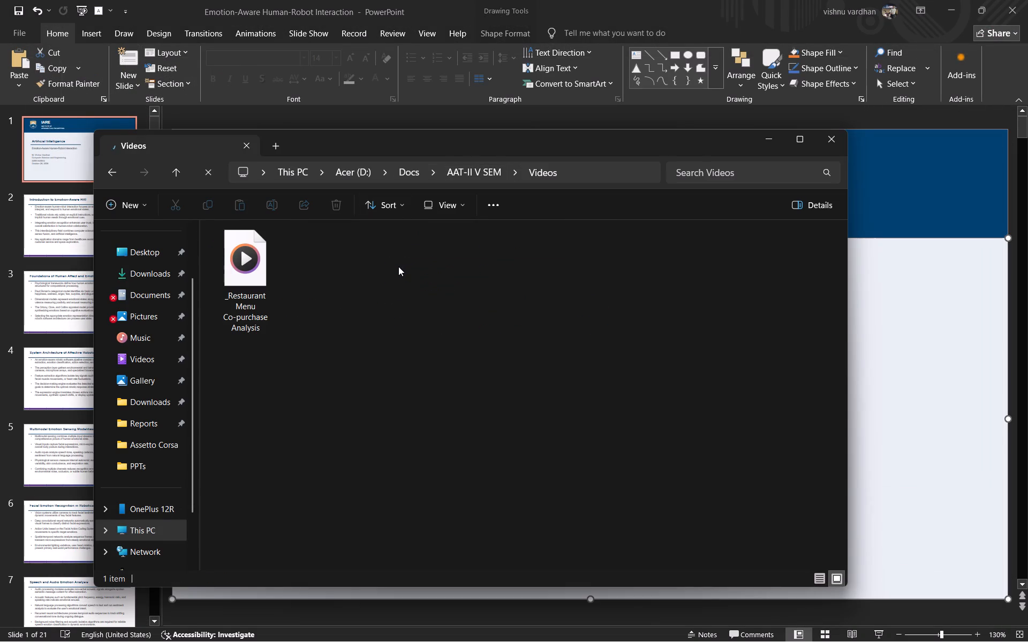
double_click(398, 266)
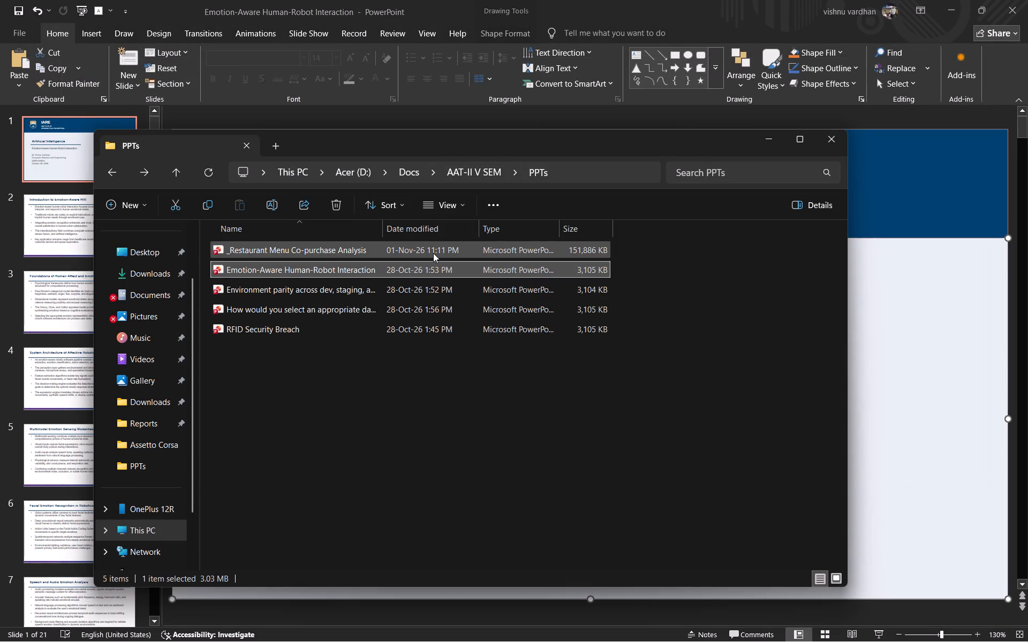
left_click(949, 229)
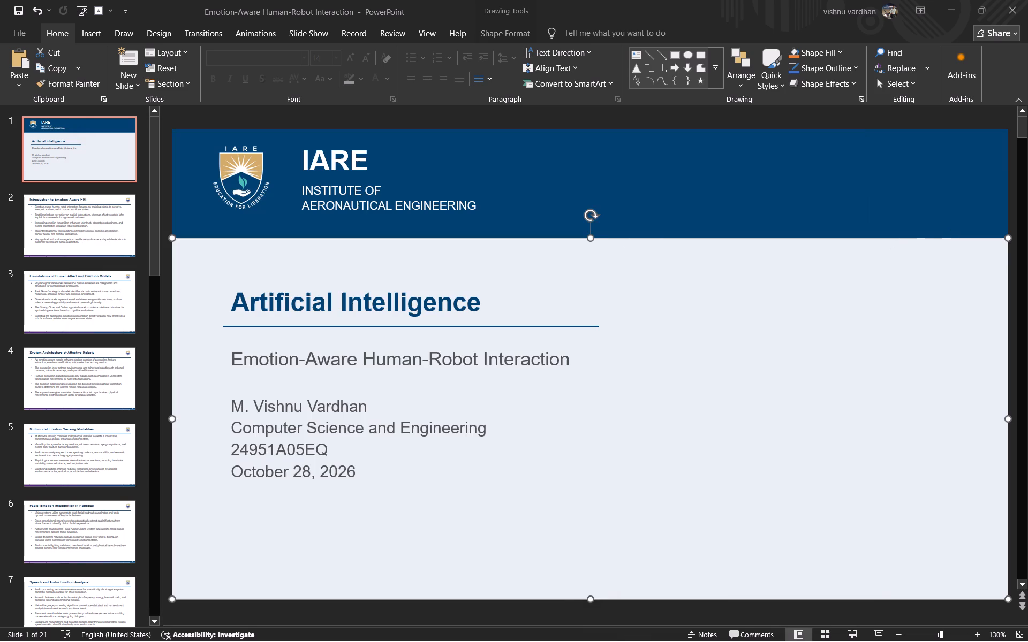
Start recording the Emotion-Aware Human-Robot Interaction slide show with camera video from slide 1.
left_click(360, 43)
left_click(26, 64)
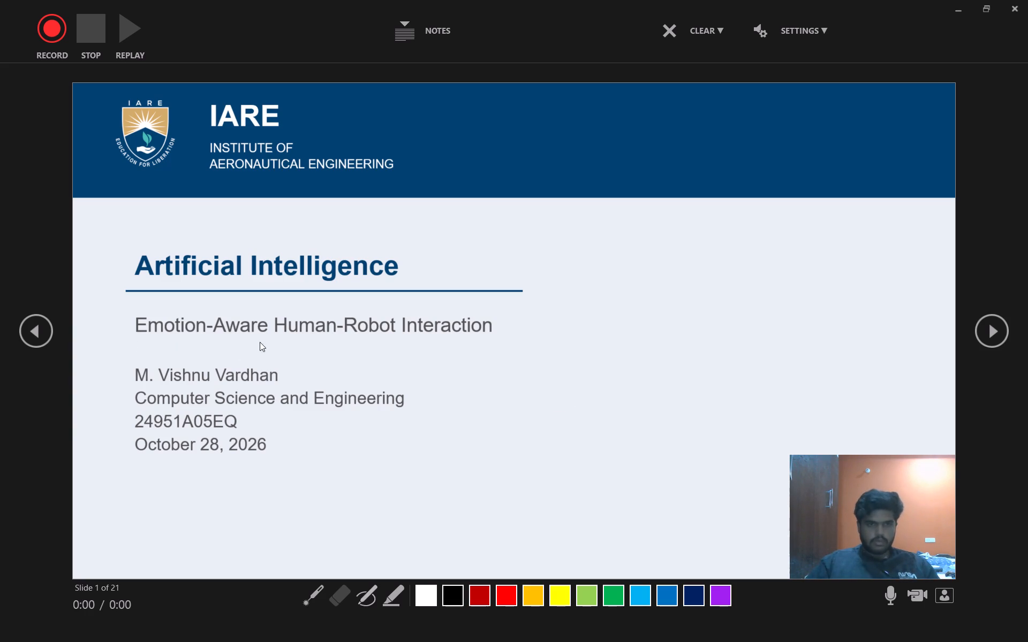
left_click(49, 25)
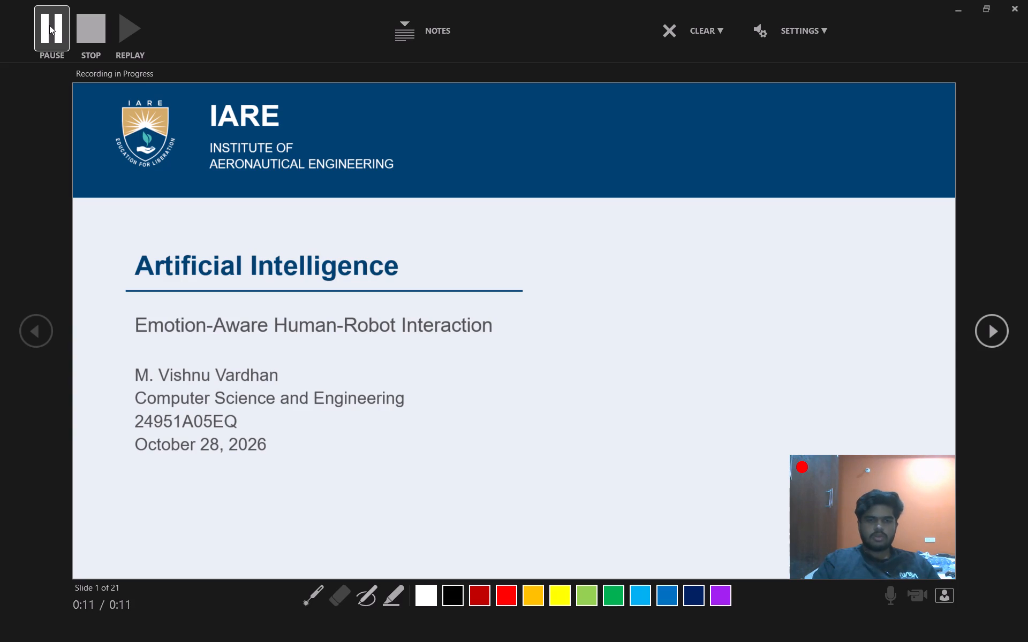
key("space")
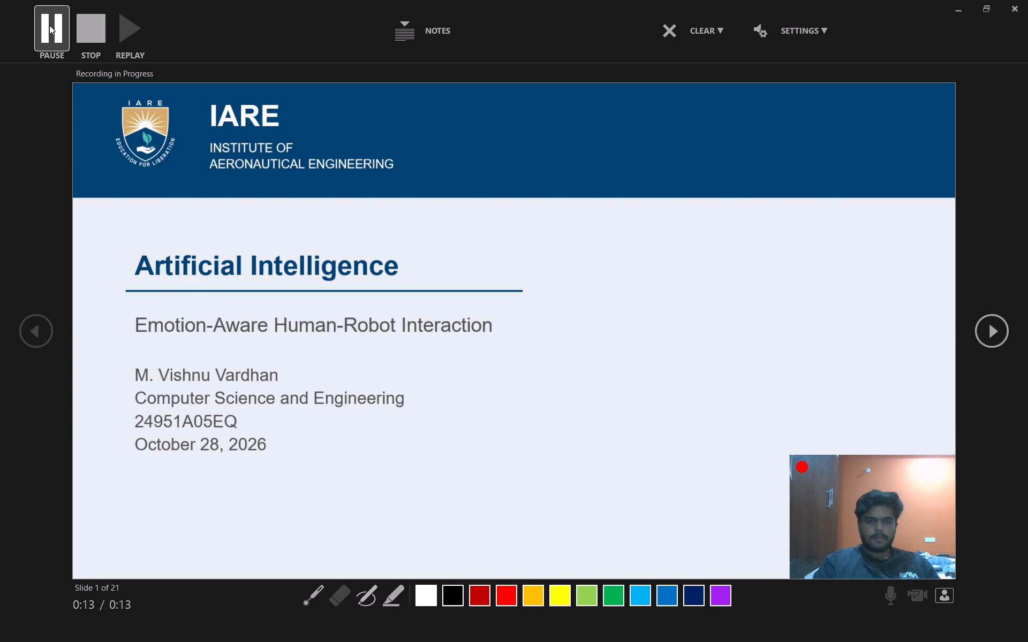
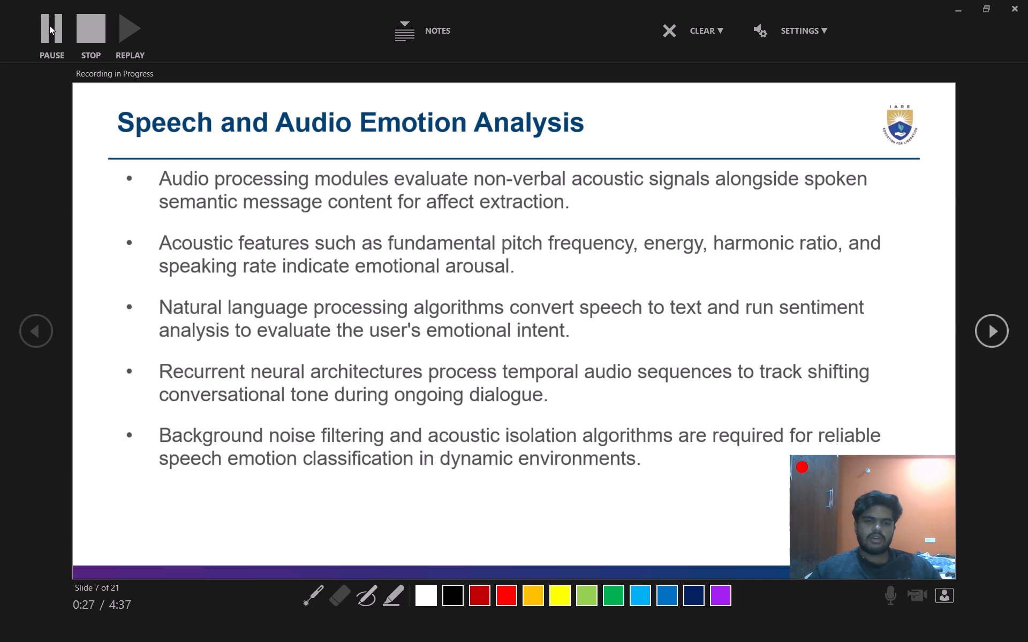
Advance the ongoing recording from the Speech and Audio Emotion Analysis slide to the Physiological Signal Processing for Emotion Detection slide.
key("space")
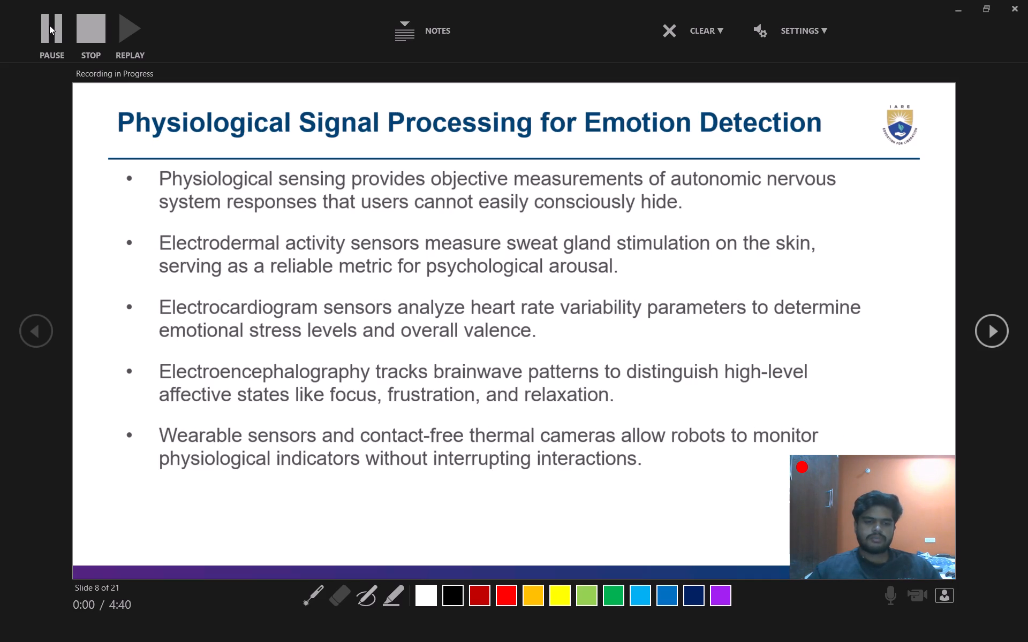
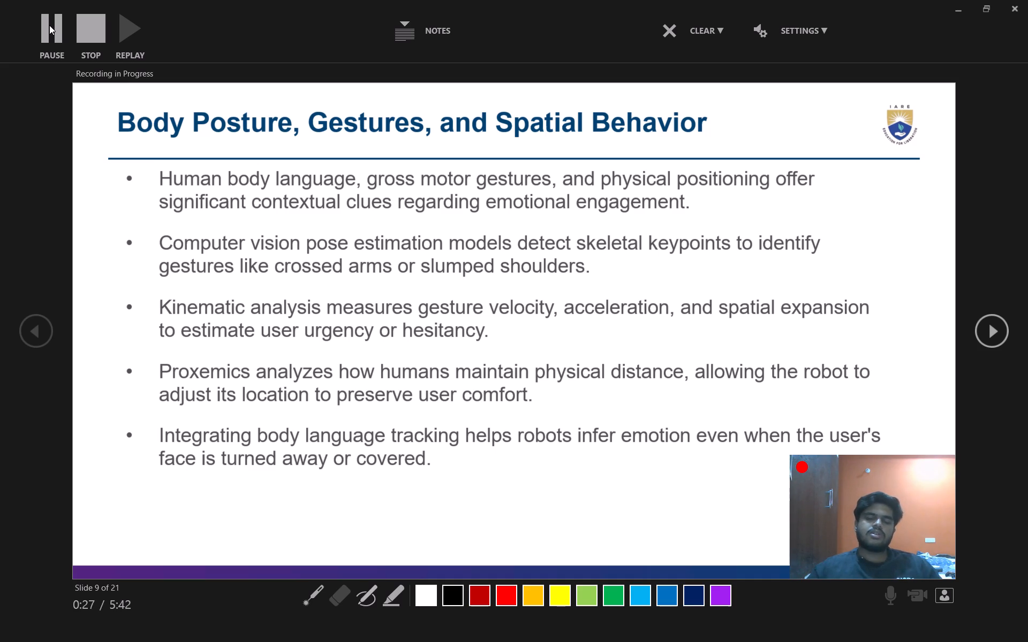
Continue the recording from the Body Posture, Gestures, and Spatial Behavior slide through Multimodal Data Fusion Techniques to the Computational Affective Modeling slide.
key("space")
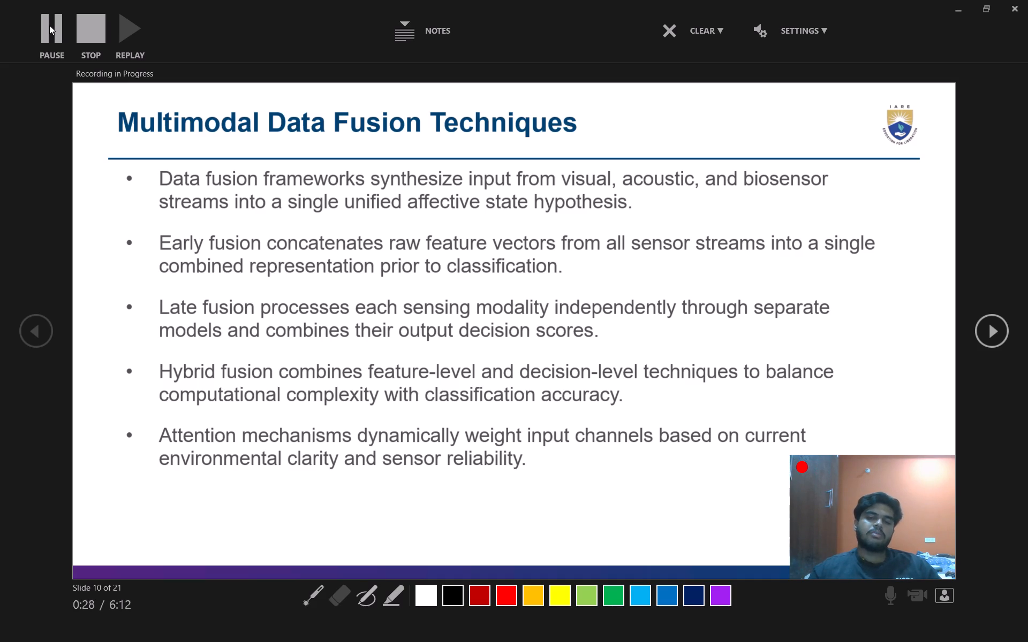
key("space")
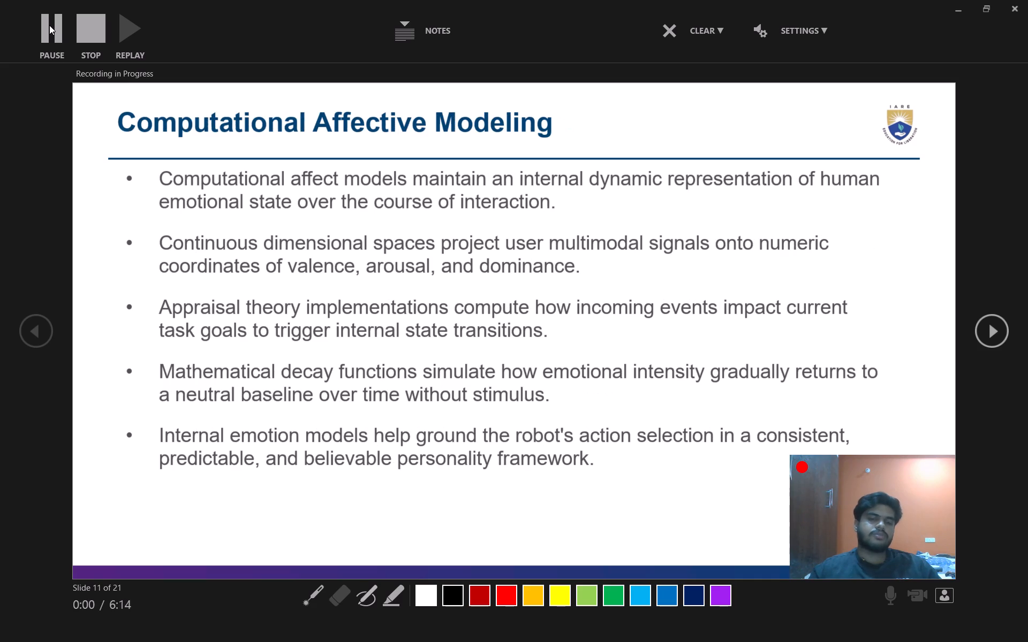
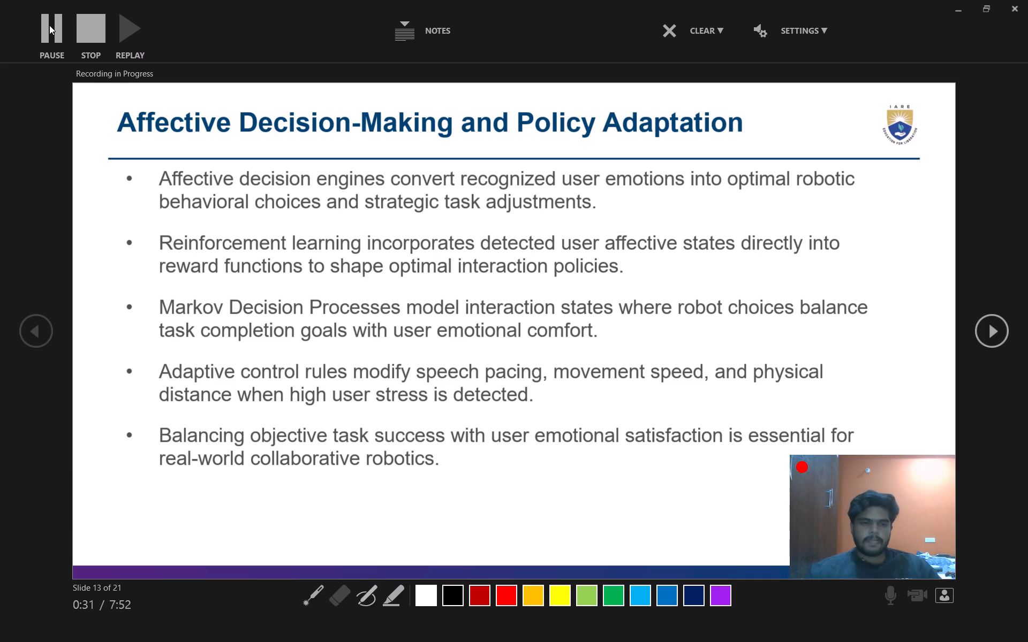
Record the remaining slides from Affective Decision-Making and Policy Adaptation through the closing Thank You slide, then end the recording and return to editing.
key("space")
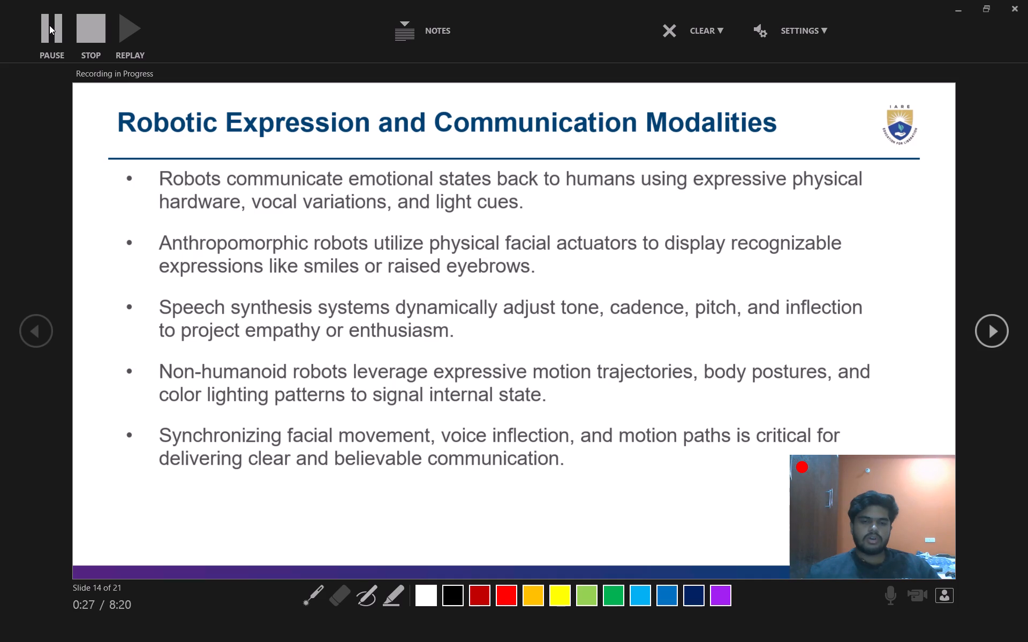
key("space")
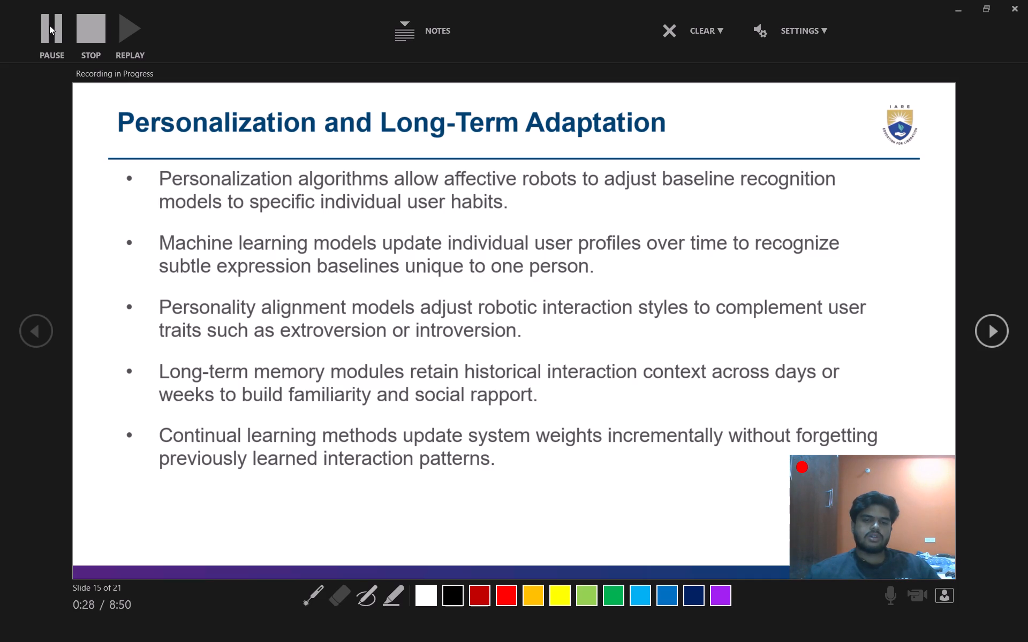
key("space")
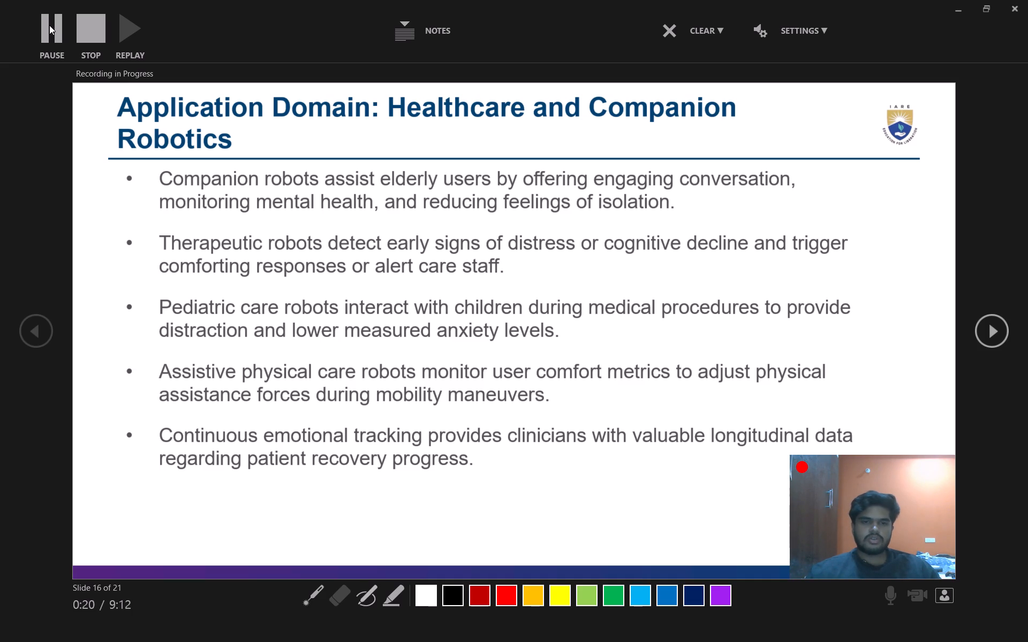
key("space")
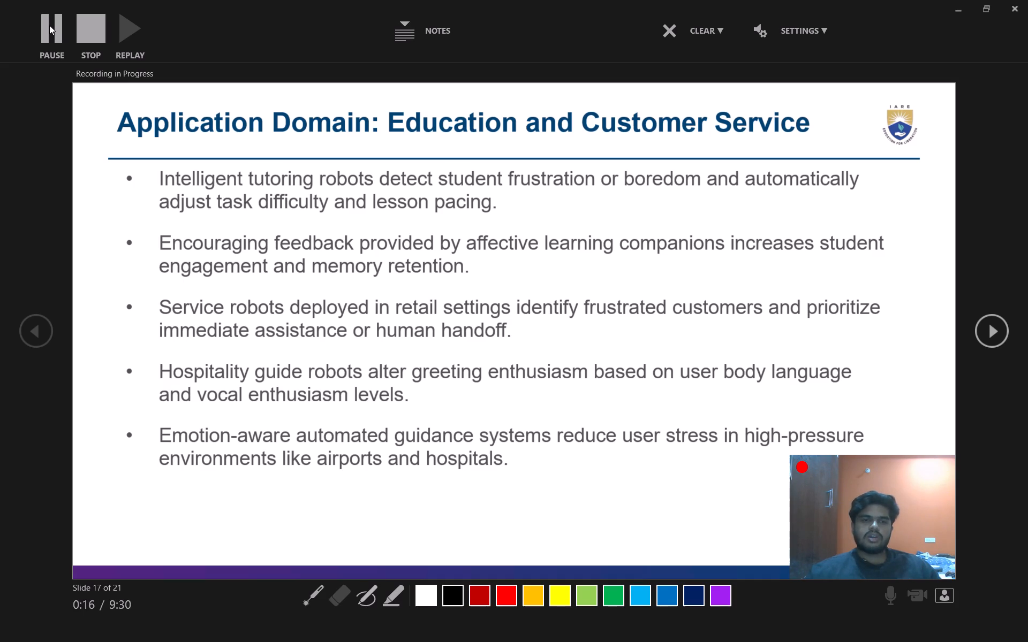
key("space")
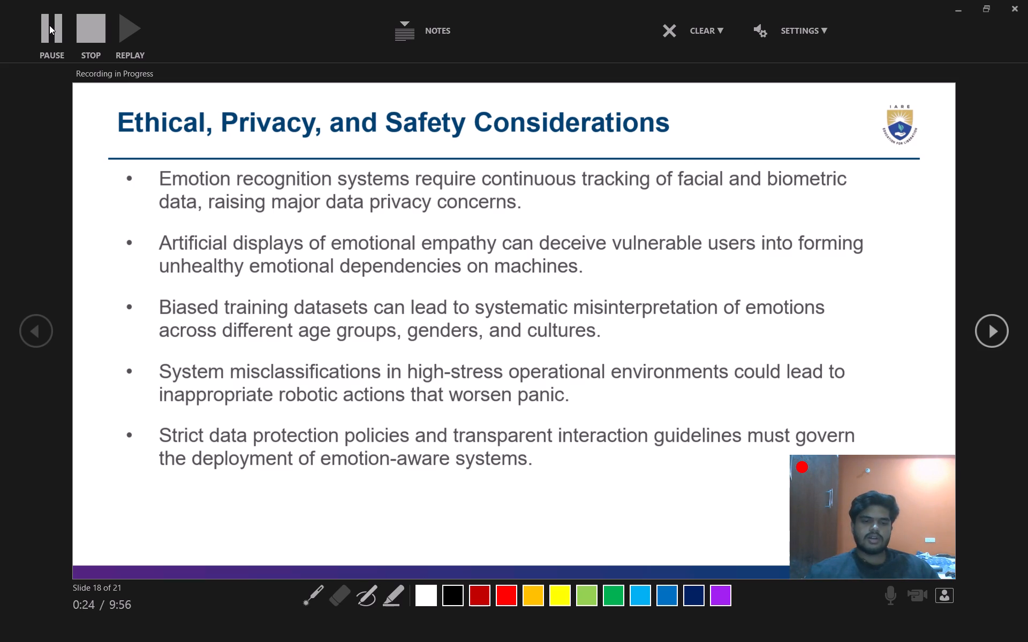
key("space")
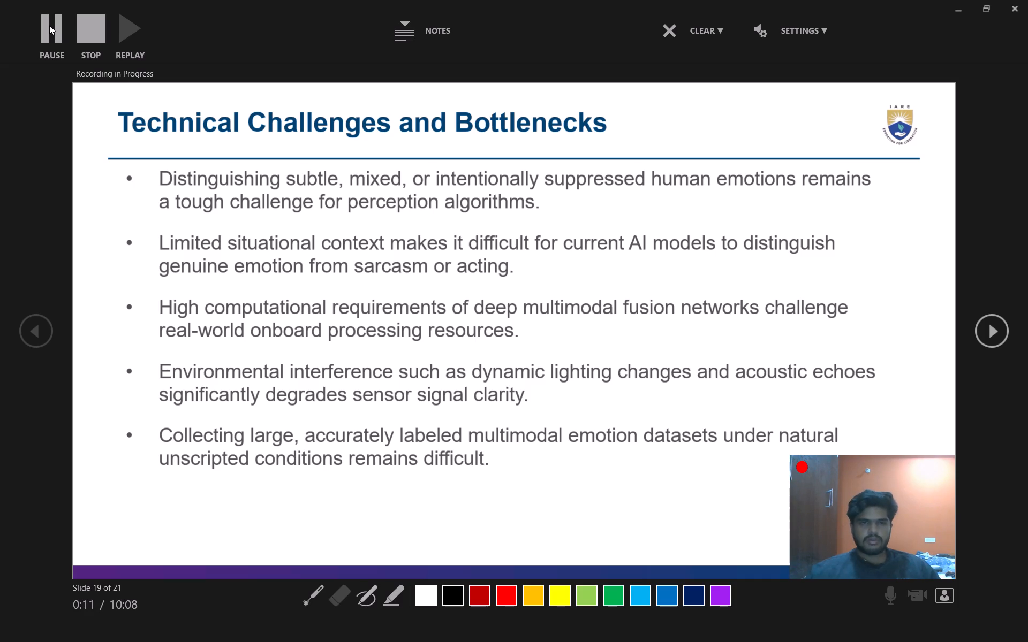
key("space")
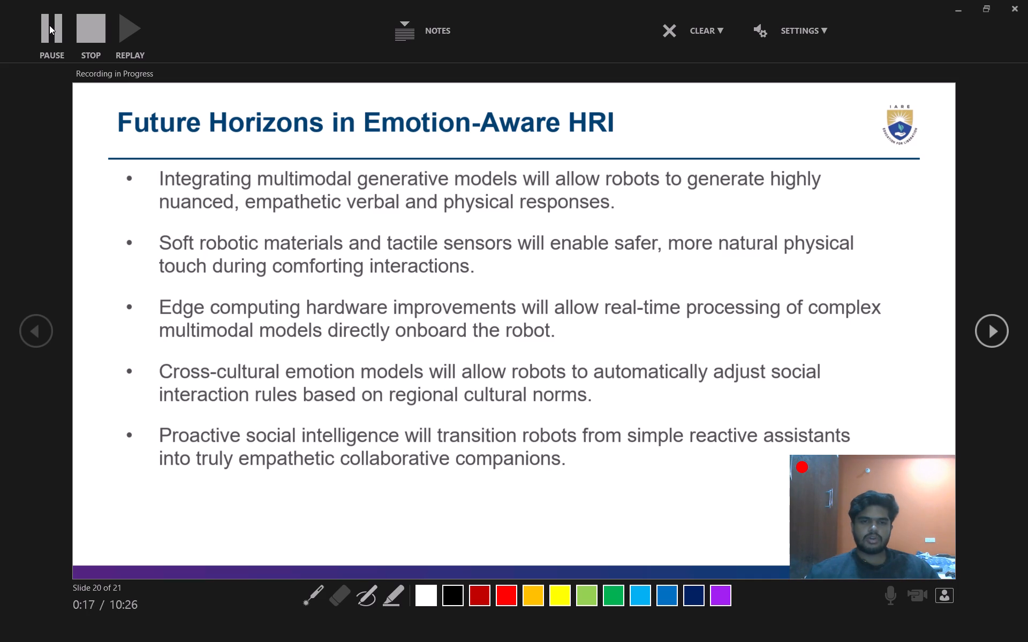
key("space")
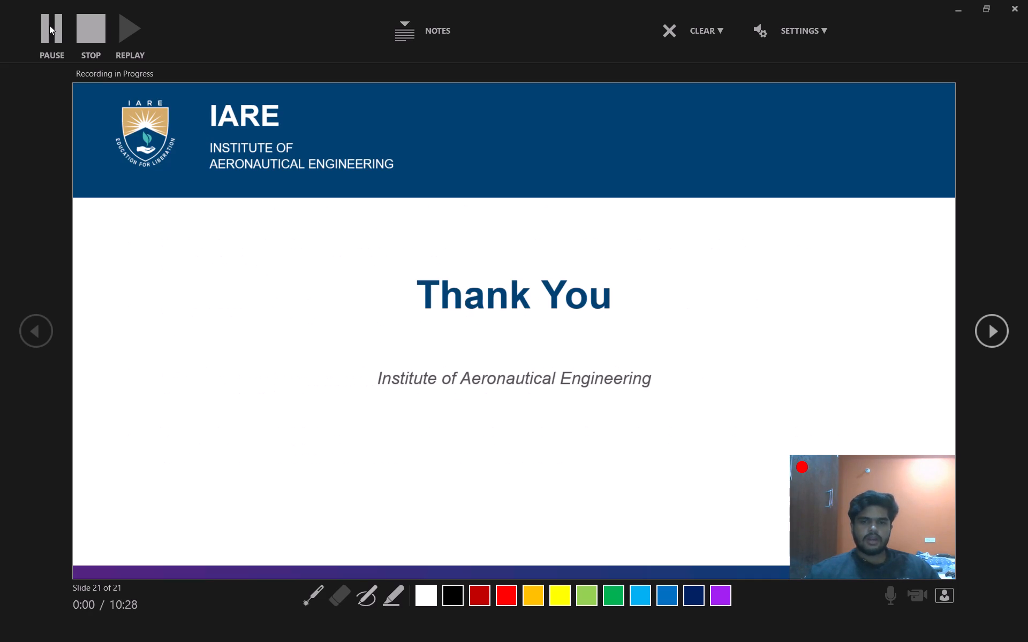
key("space")
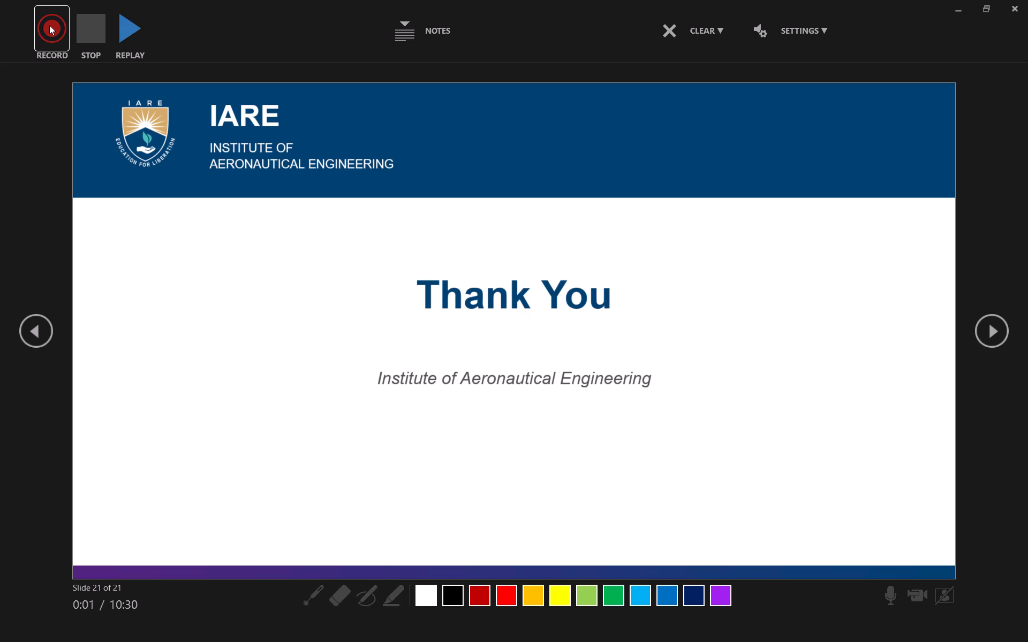
key("space")
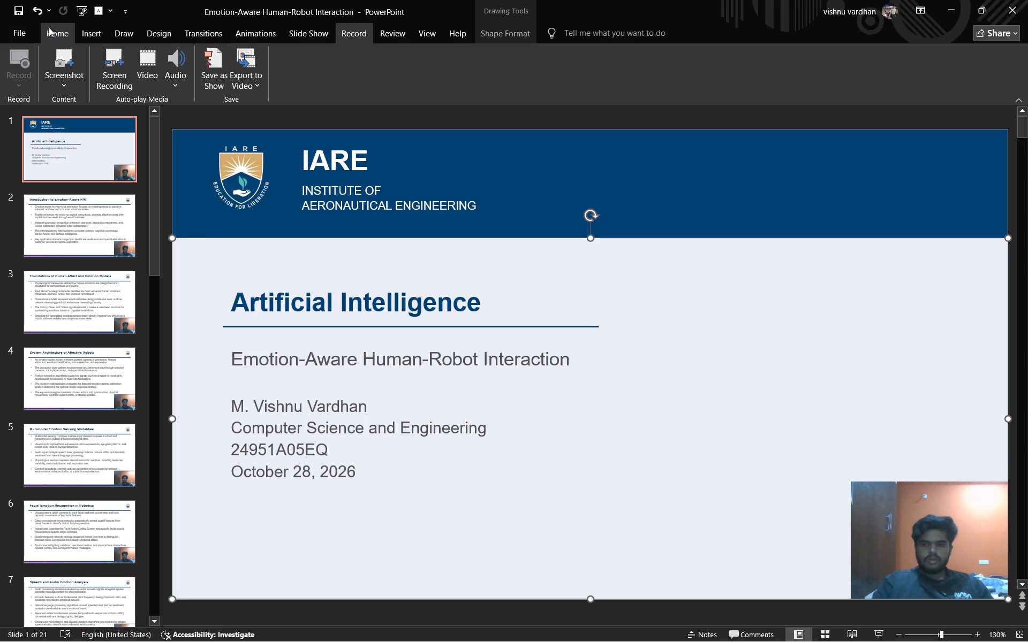
Export the recorded presentation as a Full HD MPEG-4 video named Emotion-Aware Human-Robot Interaction into the AAT-II V SEM Videos folder.
left_click(258, 62)
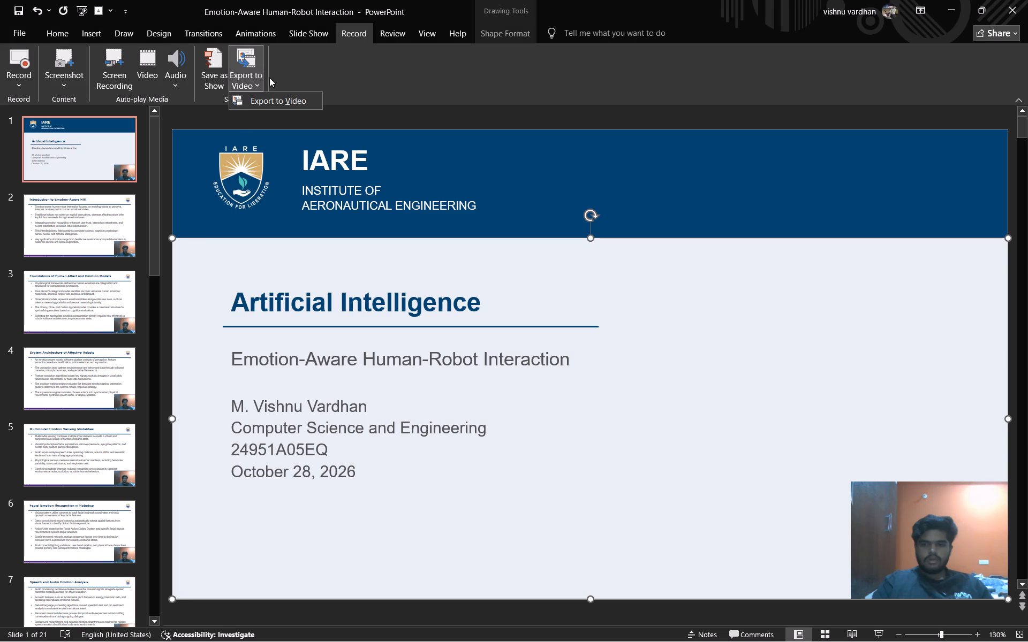
left_click(270, 97)
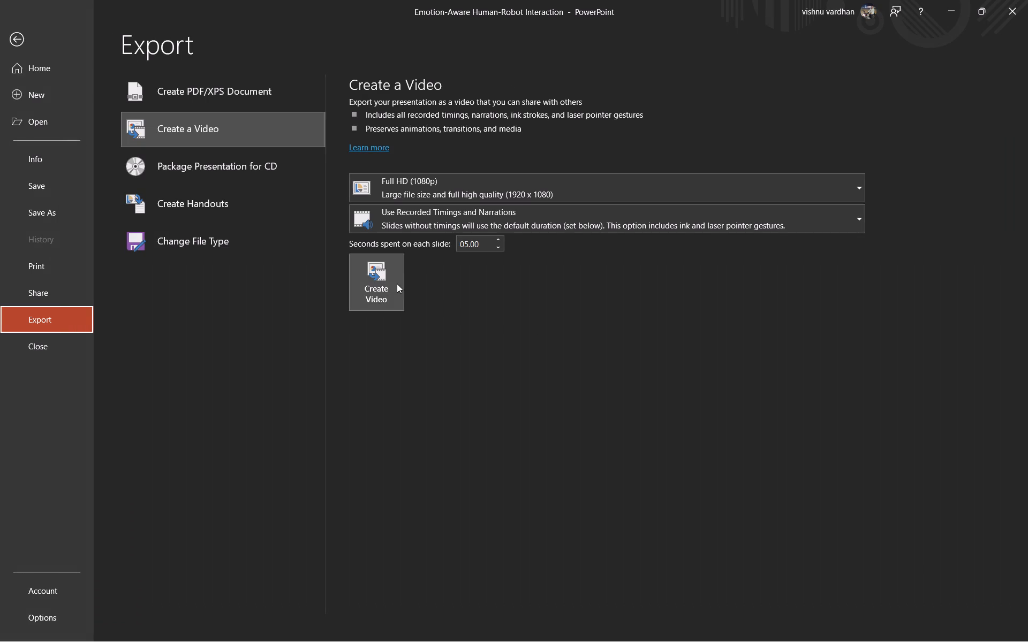
left_click(394, 284)
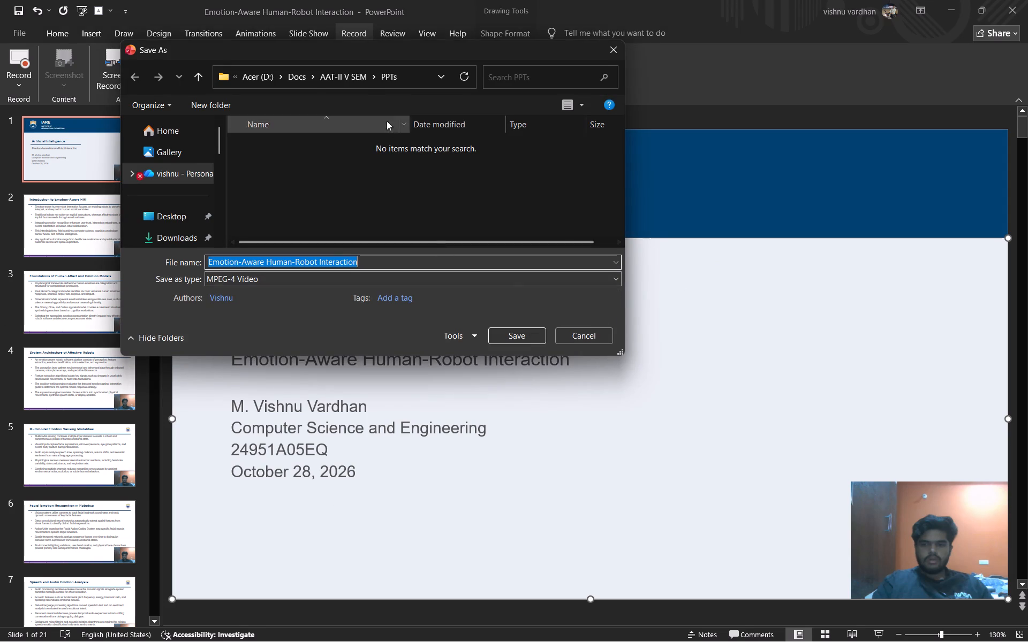
left_click(356, 80)
double_click(329, 180)
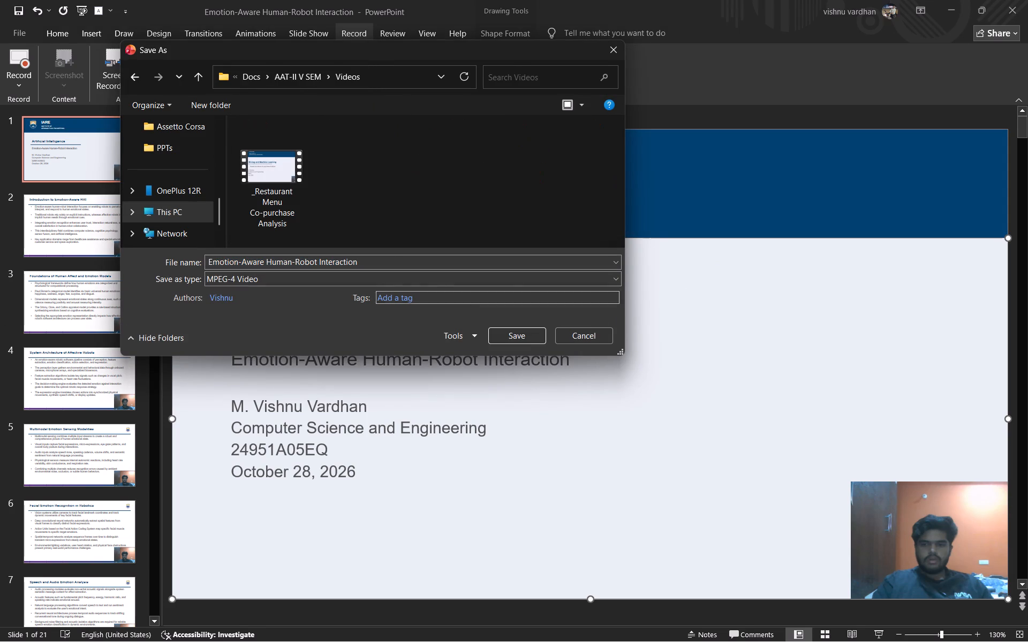
left_click(498, 340)
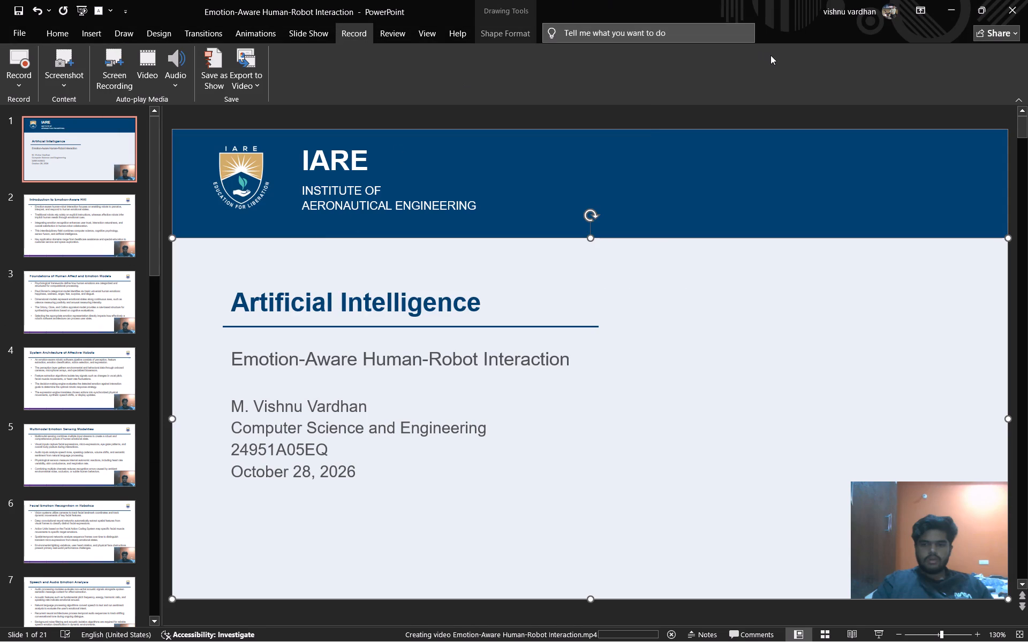
Open the "Environment parity across dev, staging, and prod" presentation from the PPTs folder and enable editing.
key("alt+Tab")
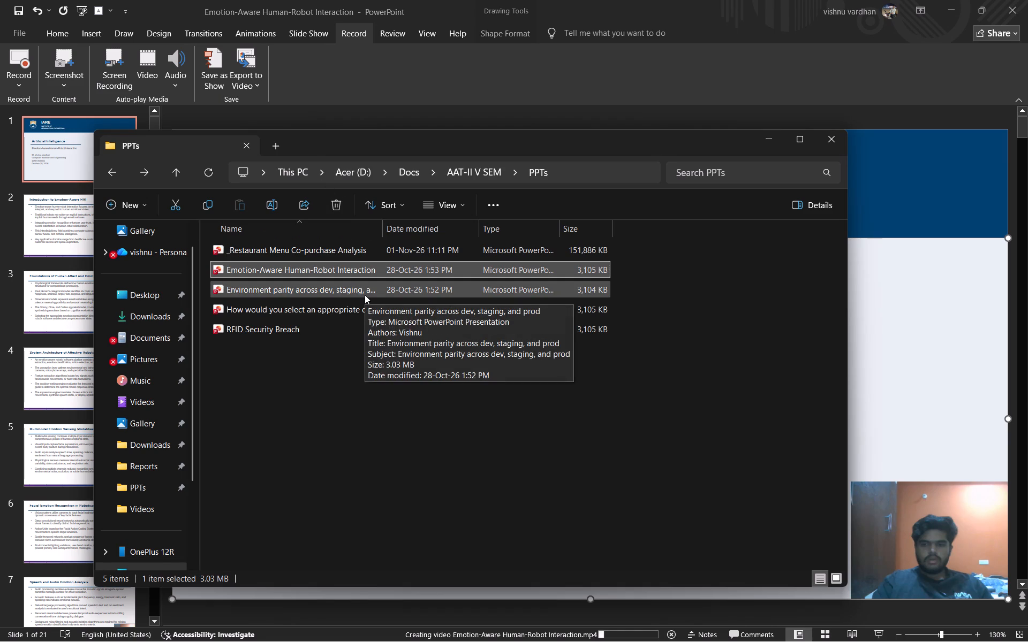
double_click(365, 293)
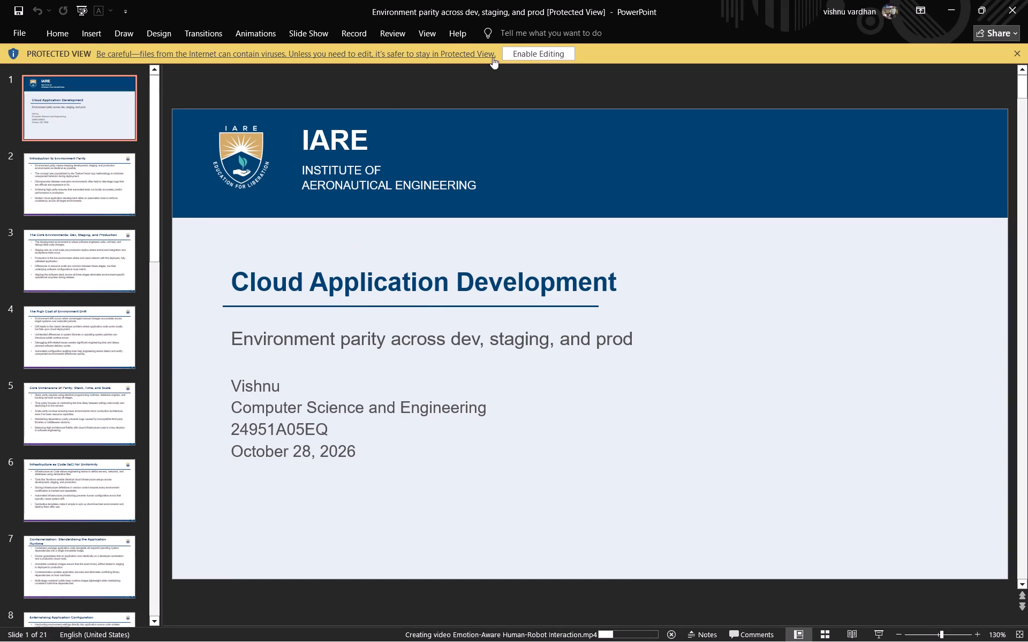
left_click(517, 51)
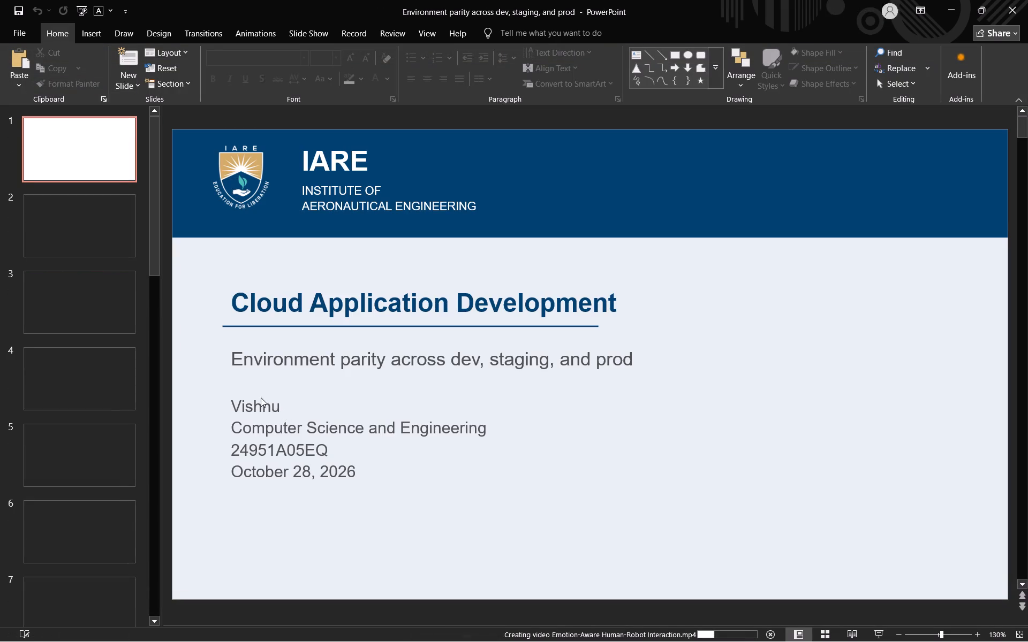
Replace the presenter's short name on the Cloud Application Development title slide with the copied full name, without an extra line break.
left_click(255, 403)
double_click(253, 410)
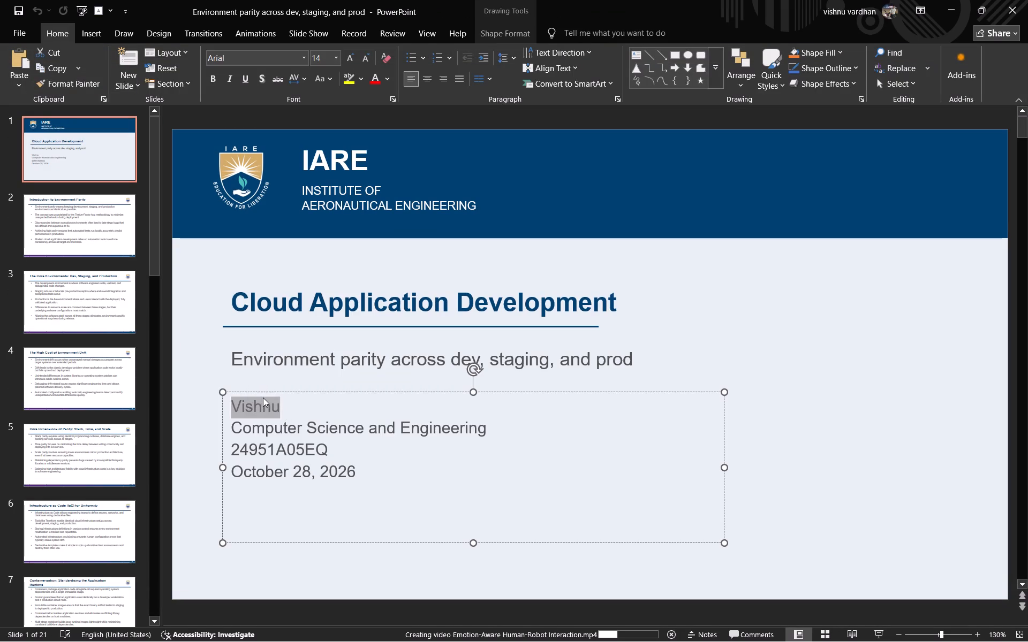
key("ctrl+v")
key("BackSpace")
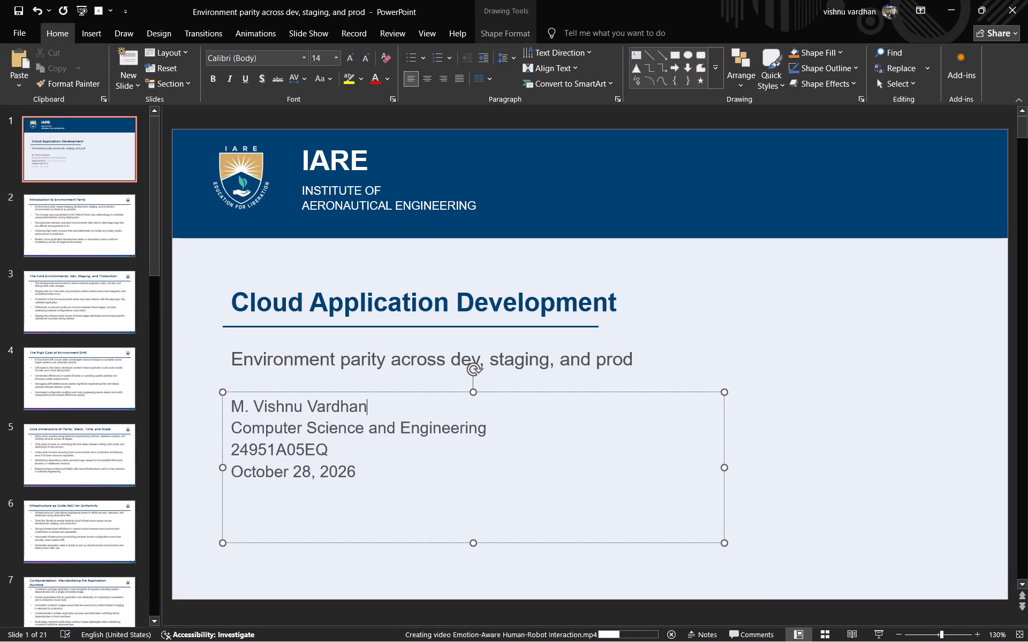
left_click(672, 306)
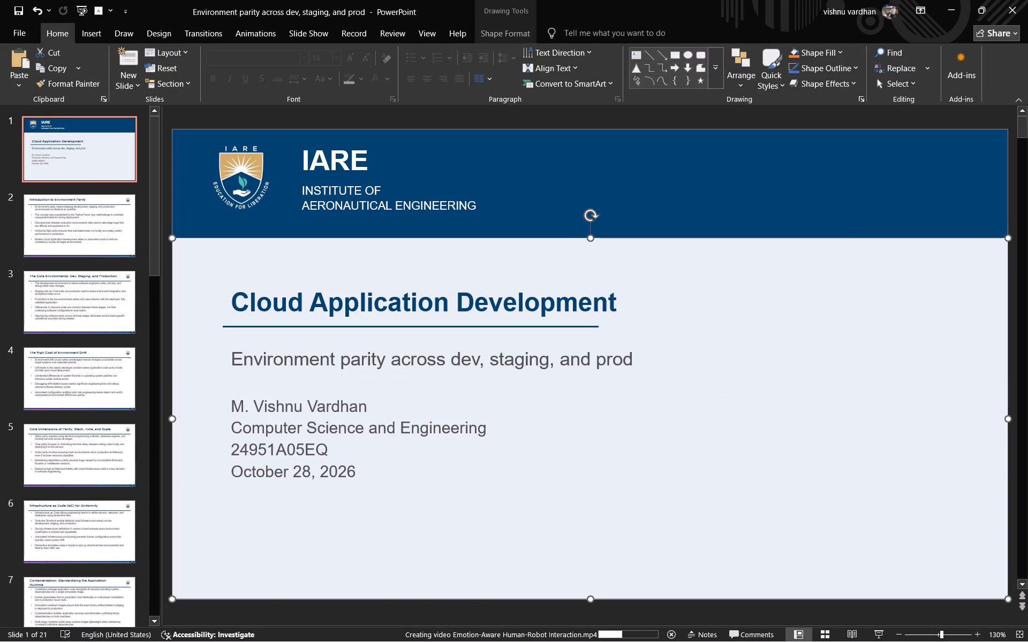
Switch back to the Emotion-Aware Human-Robot Interaction presentation and save it with its recording.
key("alt+Tab")
key("alt+Tab")
key("alt+Tab")
key("alt+Tab")
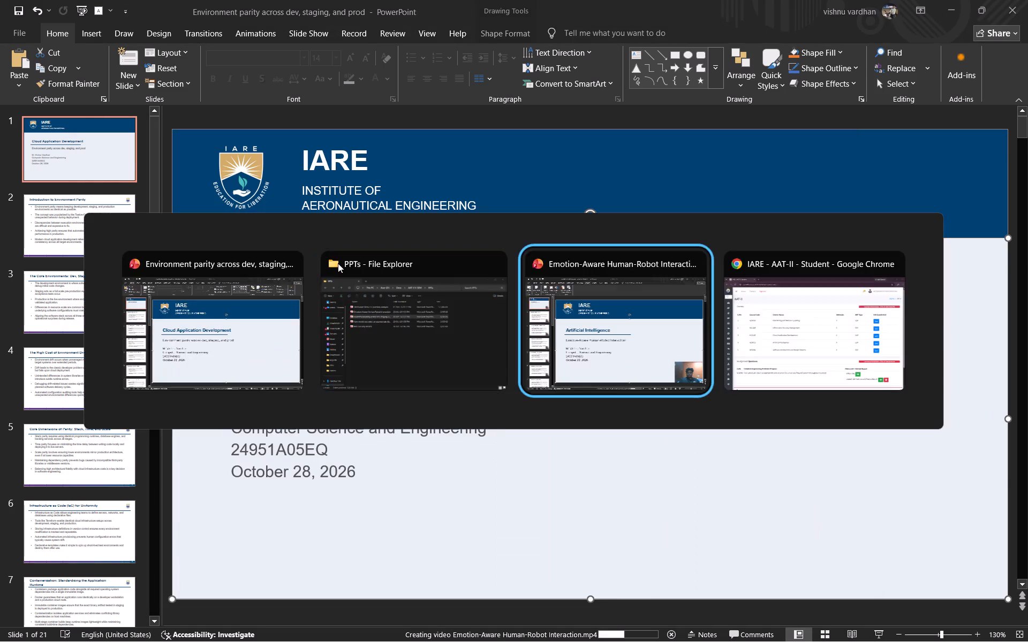
key("ctrl+s")
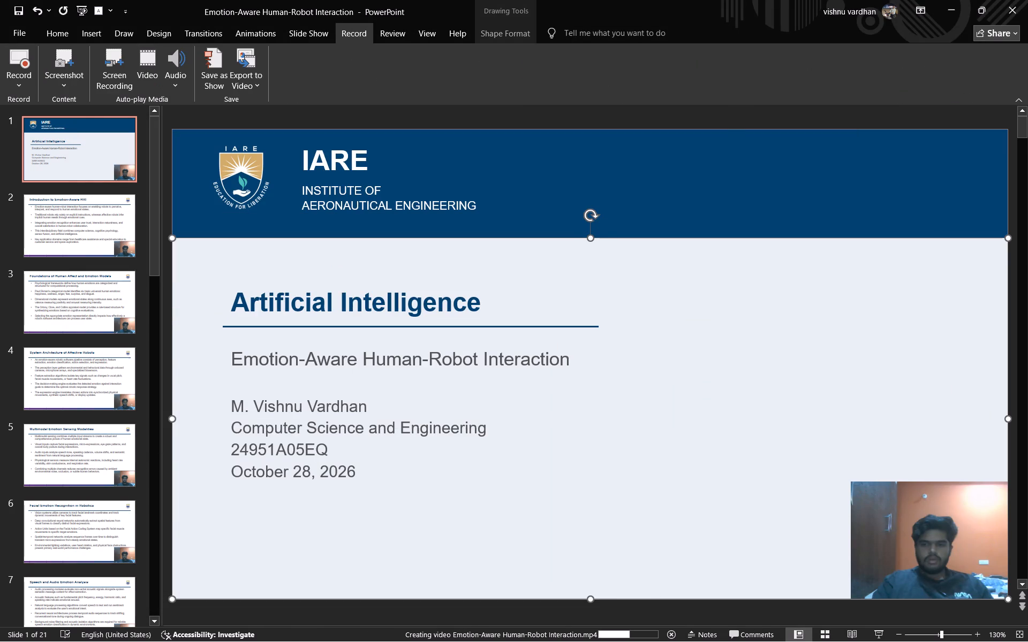
Return to the Environment parity presentation, start recording it from the beginning, and advance past the title to the Introduction to Environment Parity slide.
key("alt+Tab")
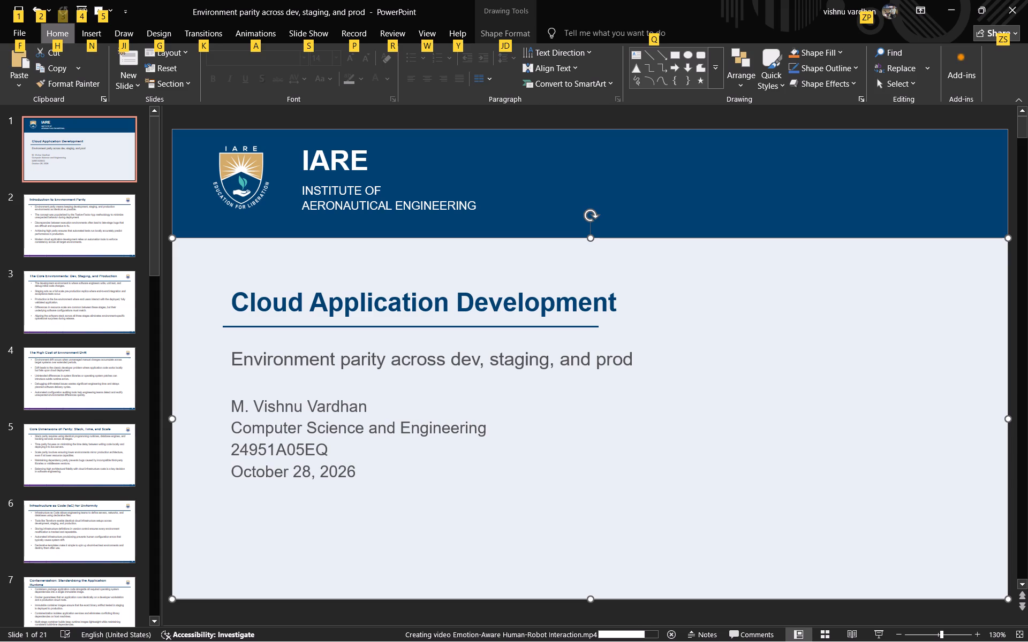
key("p")
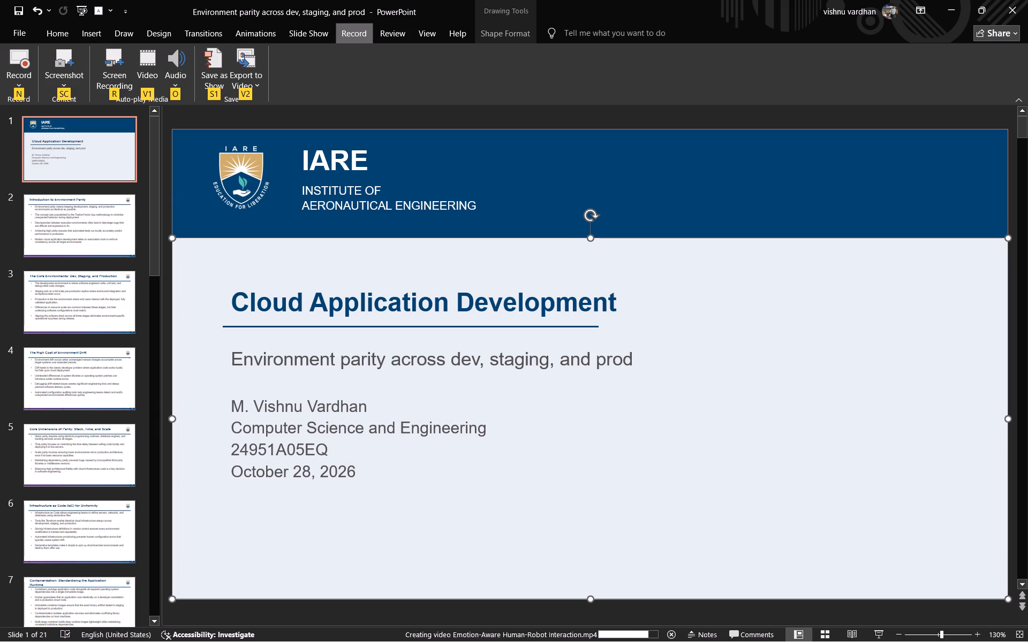
key("n")
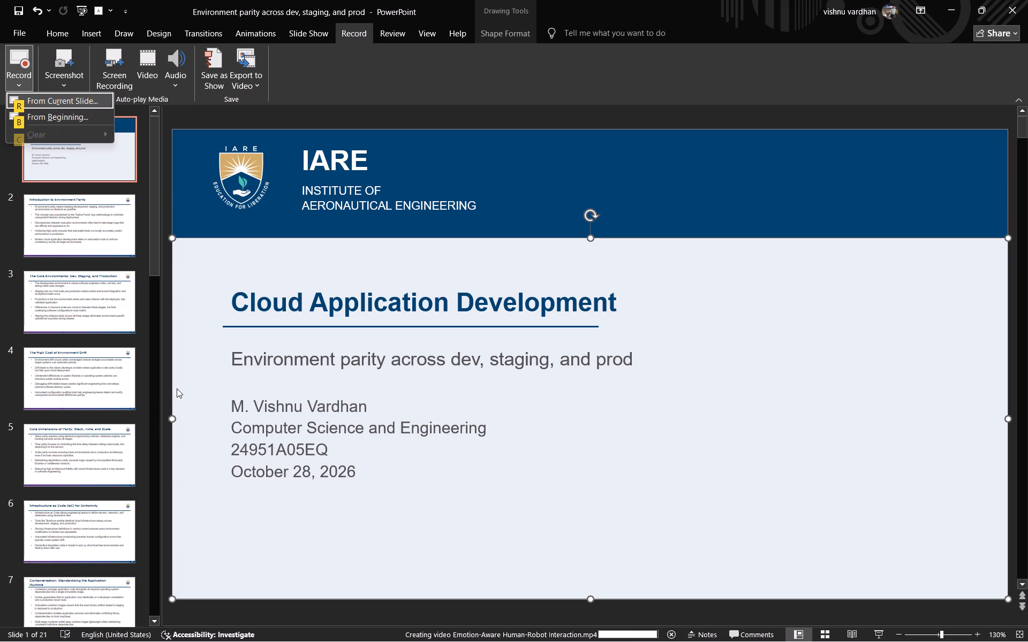
key("b")
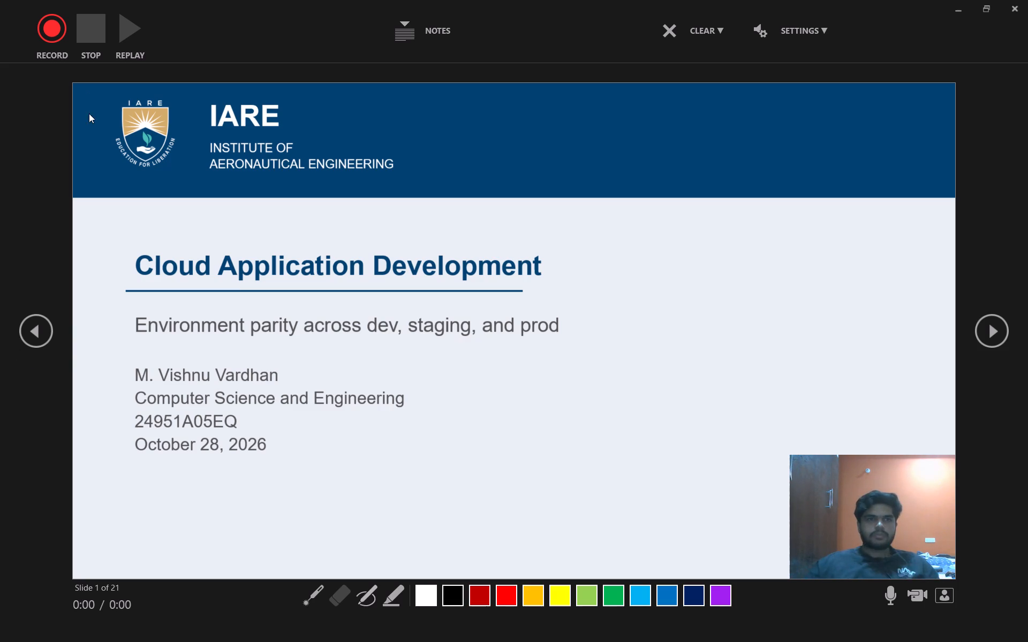
left_click(46, 27)
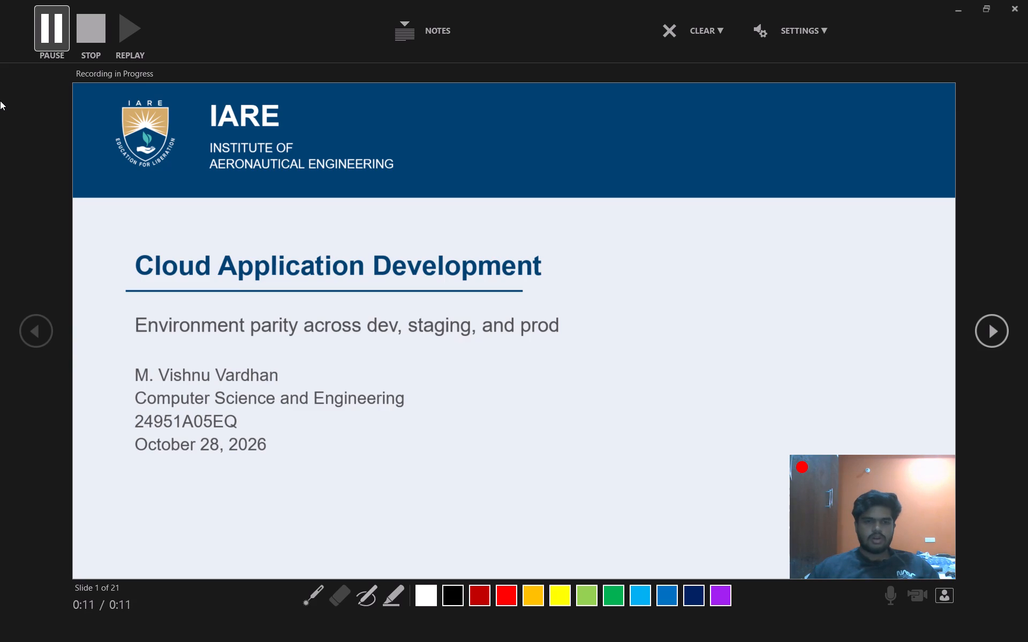
key("space")
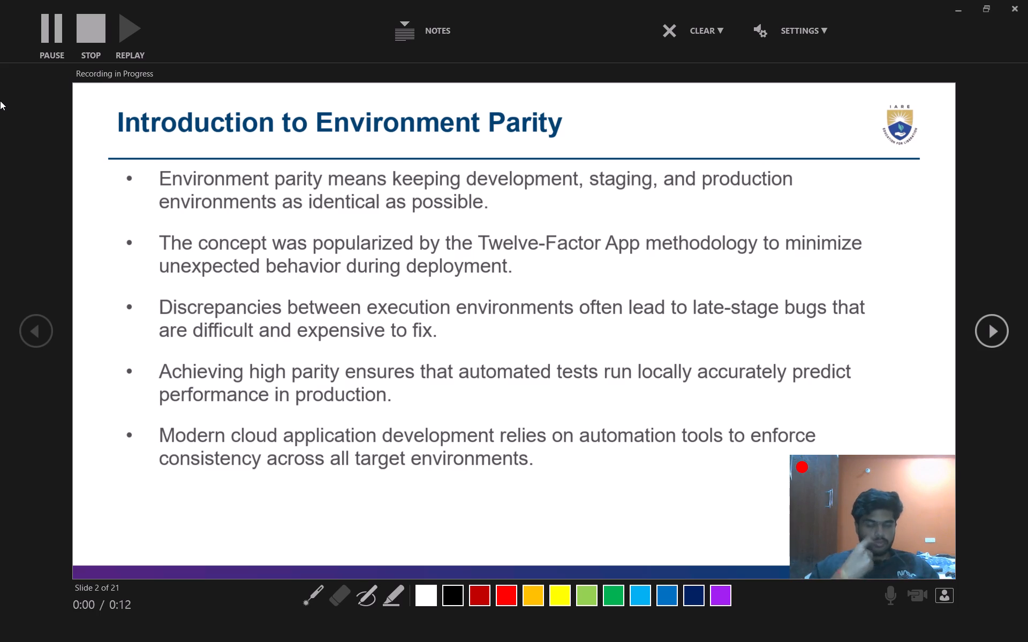